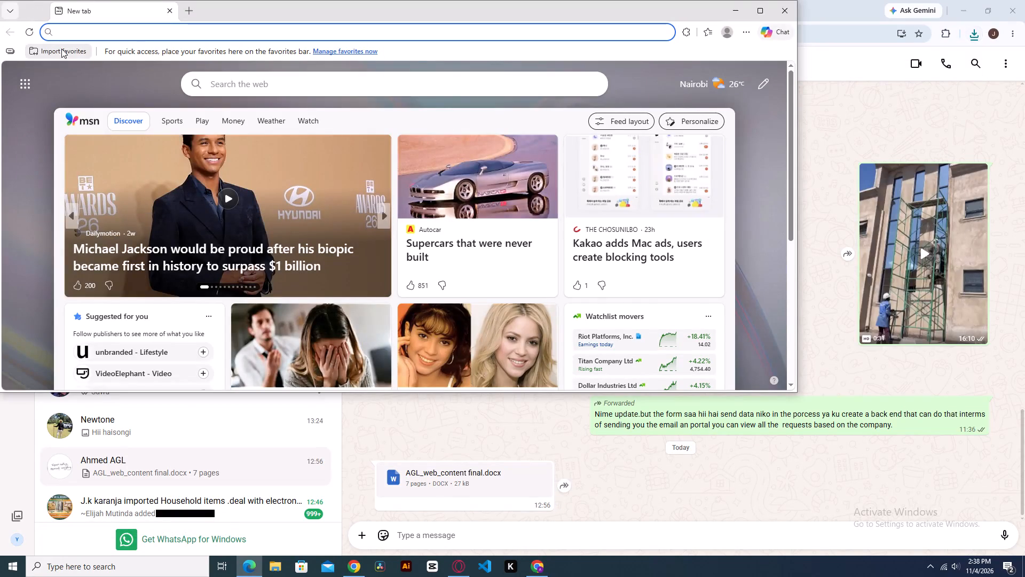
Search the web for "word" and open the Microsoft Word for the Web site from the results.
text(word)
key(space)
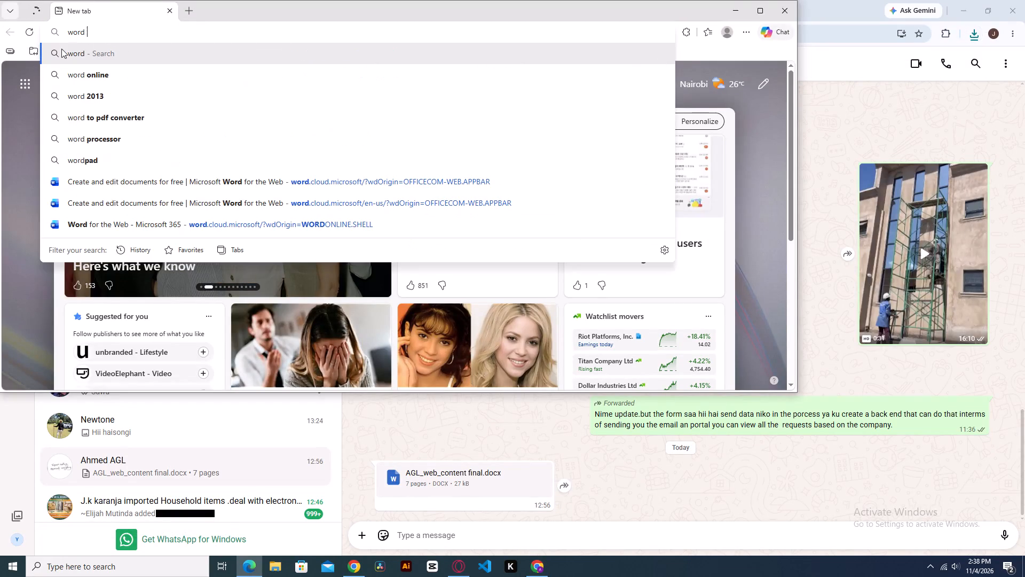
key(Return)
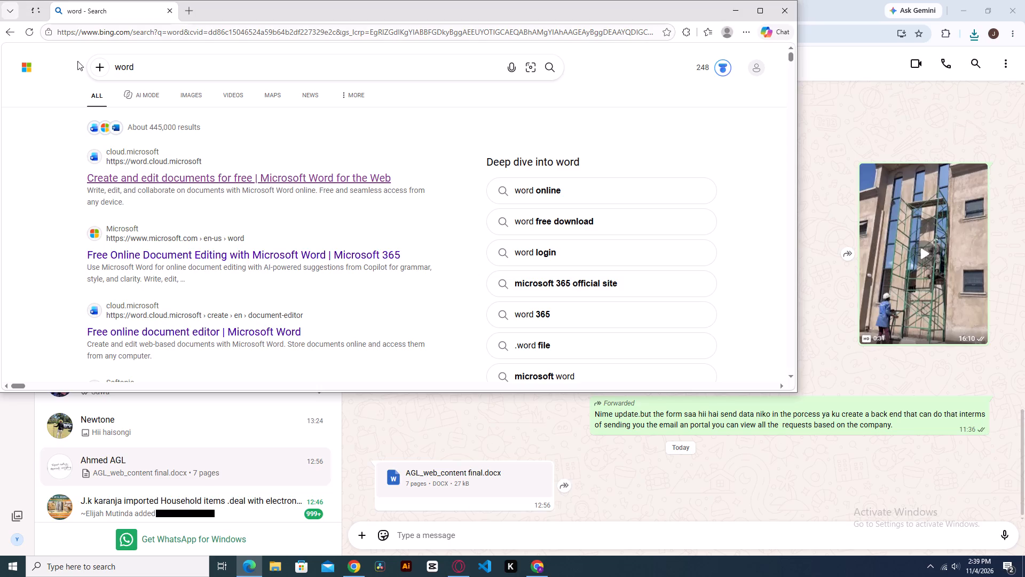
click(161, 180)
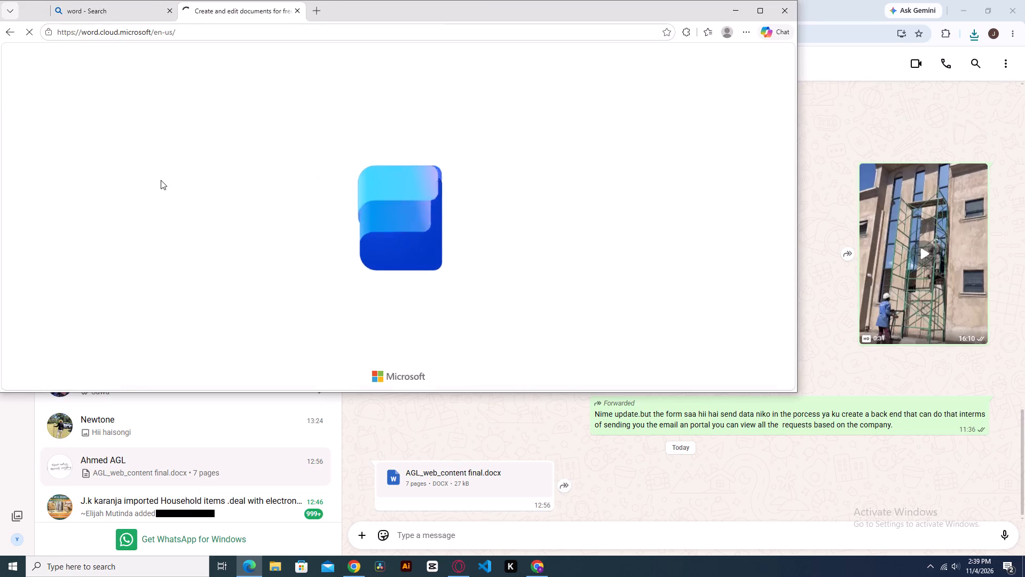
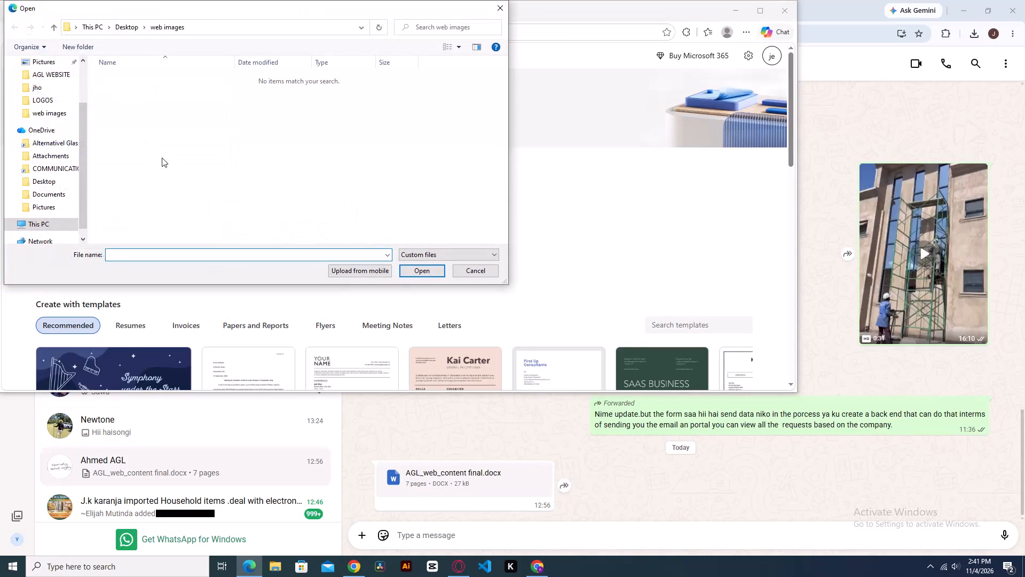
Upload the document "AGL_web_content final" from the Downloads folder and open it in Word for the Web.
scroll(50, 98, up, 3)
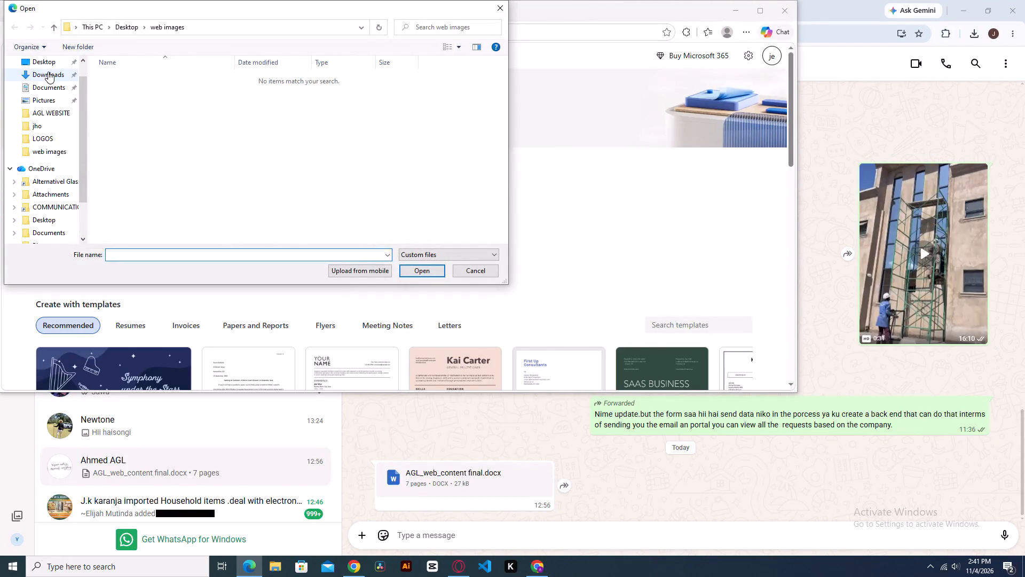
click(48, 72)
click(126, 85)
click(120, 93)
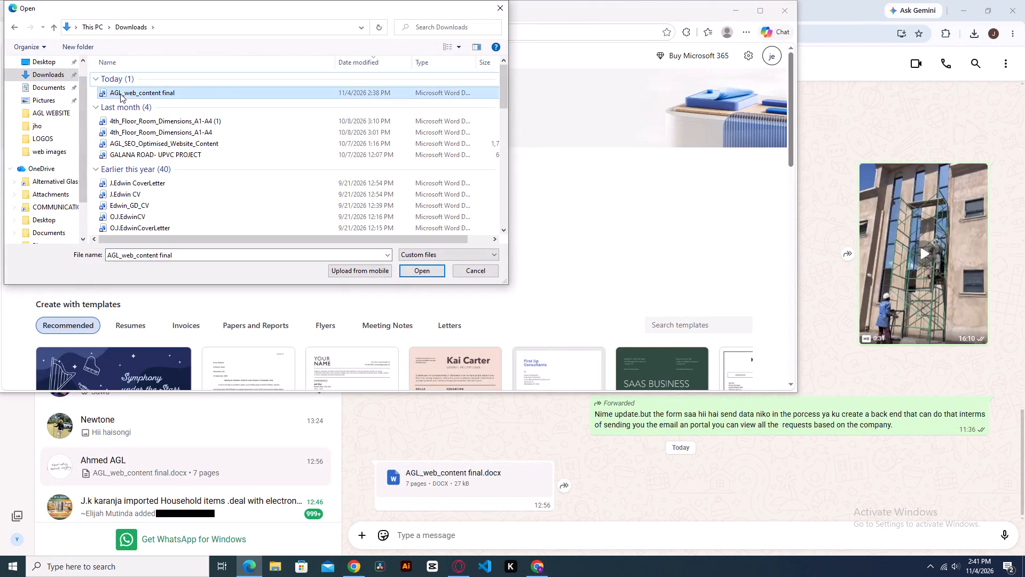
click(120, 93)
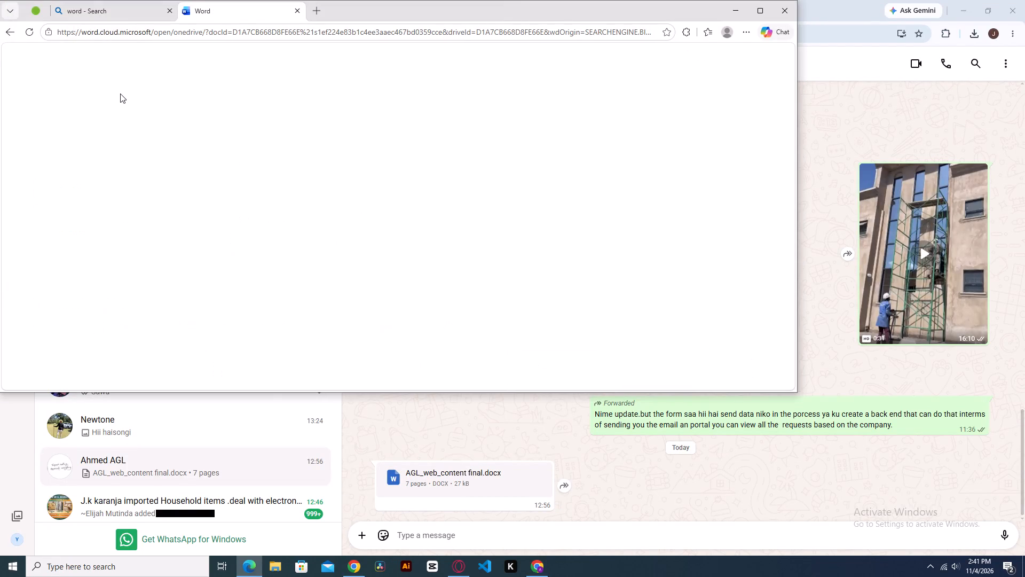
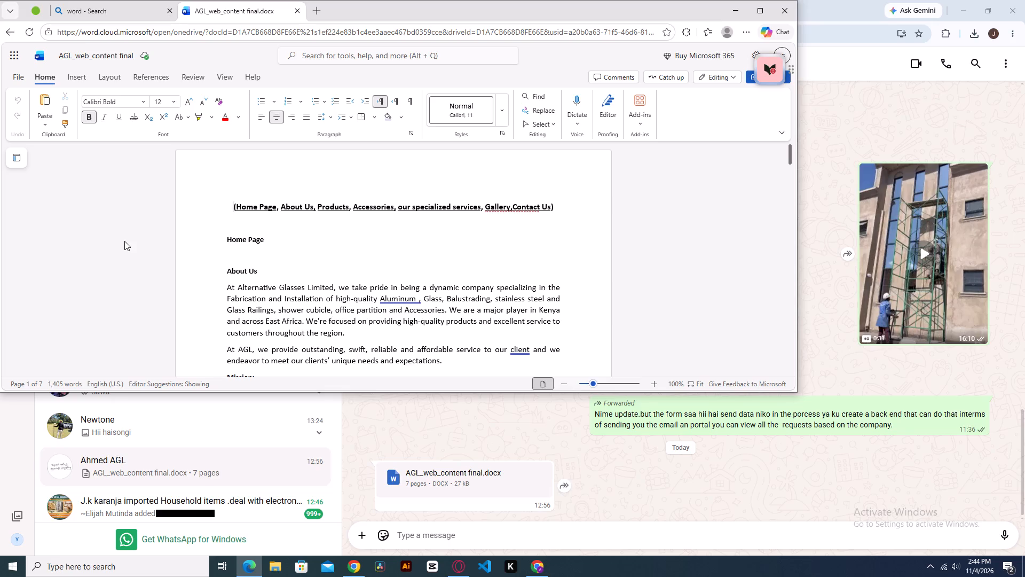
Start creating a new Word document alongside the open "AGL_web_content final" document.
key(ctrl+n)
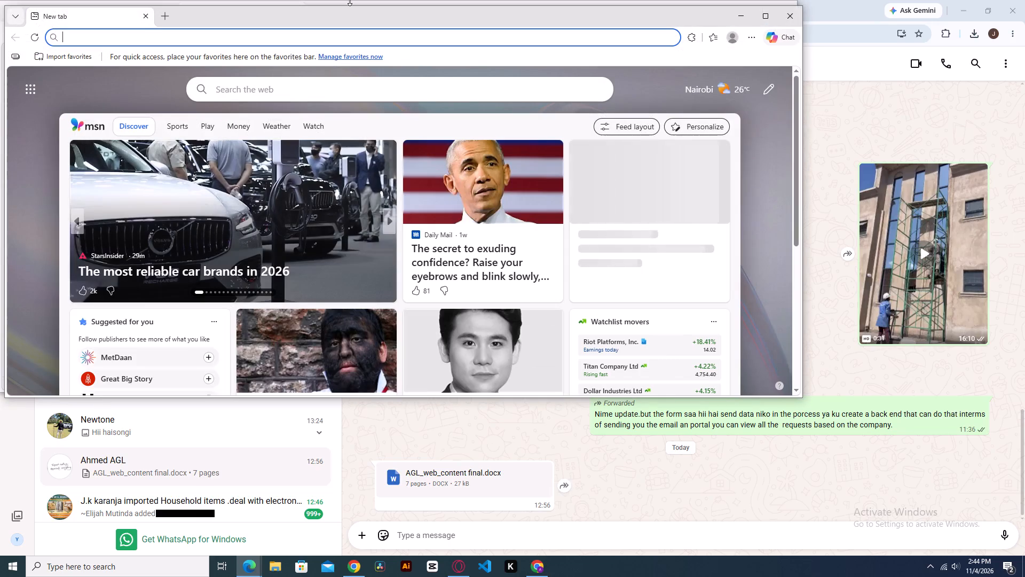
click(790, 12)
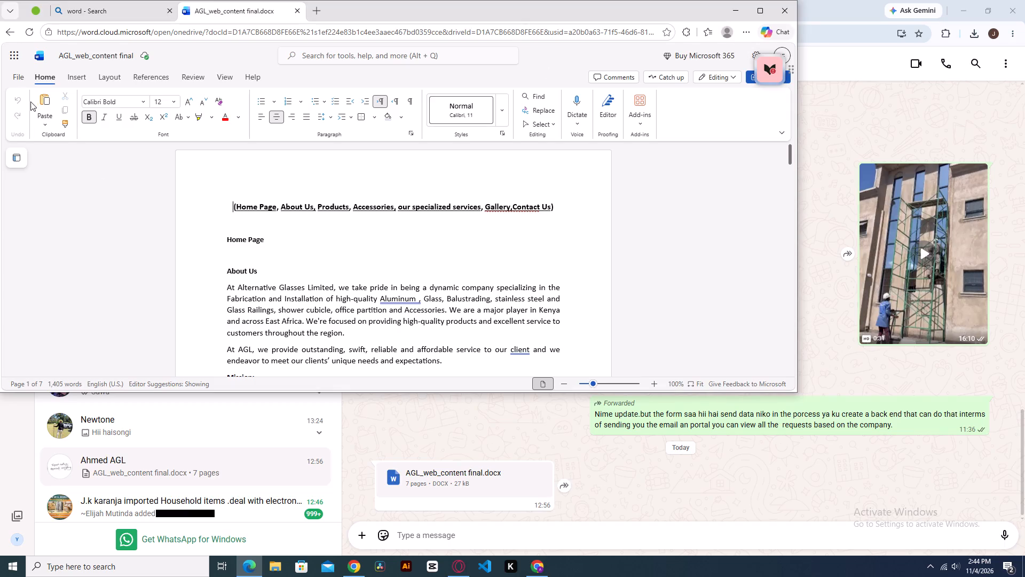
click(26, 80)
click(34, 110)
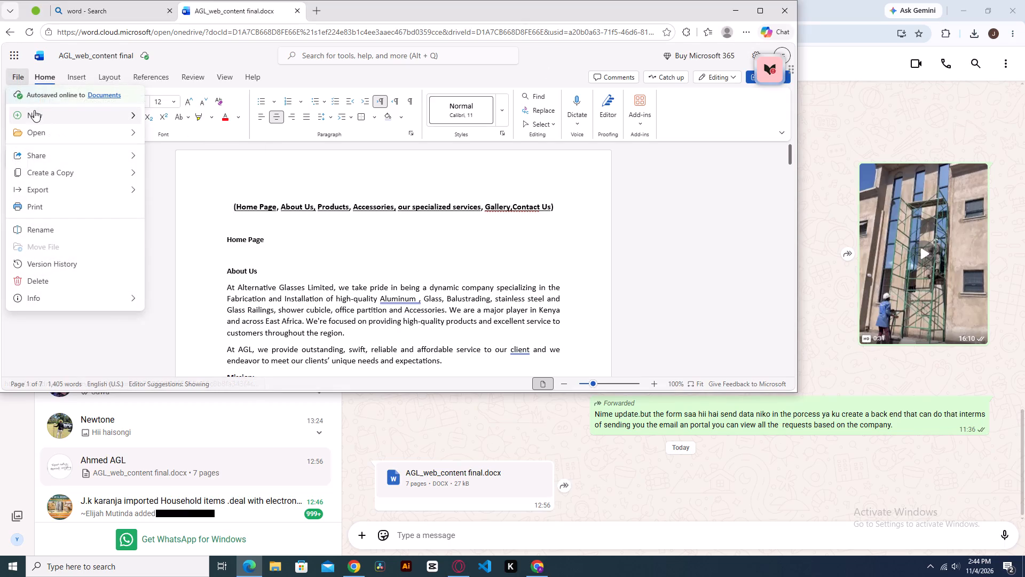
click(6, 113)
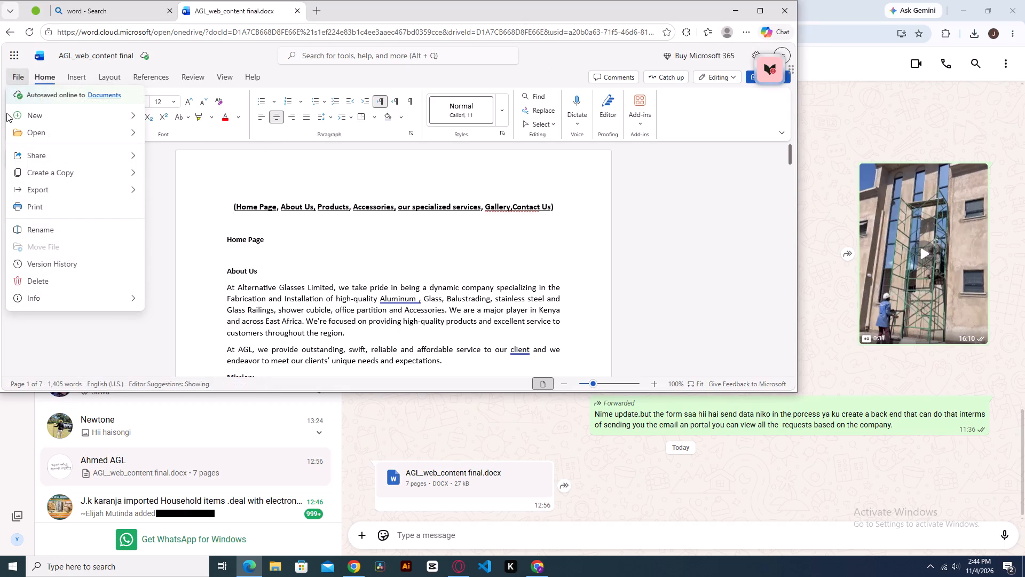
click(19, 113)
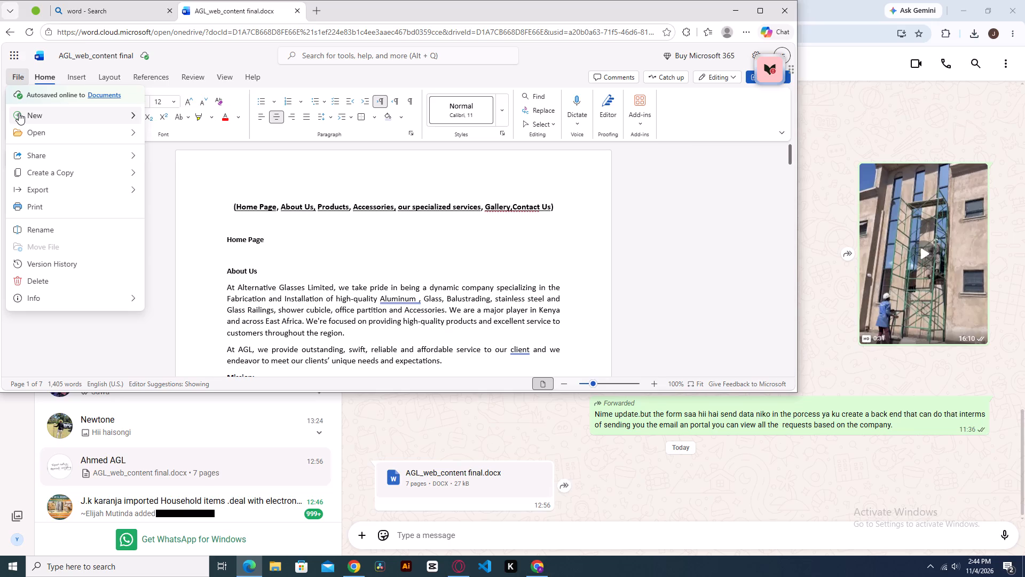
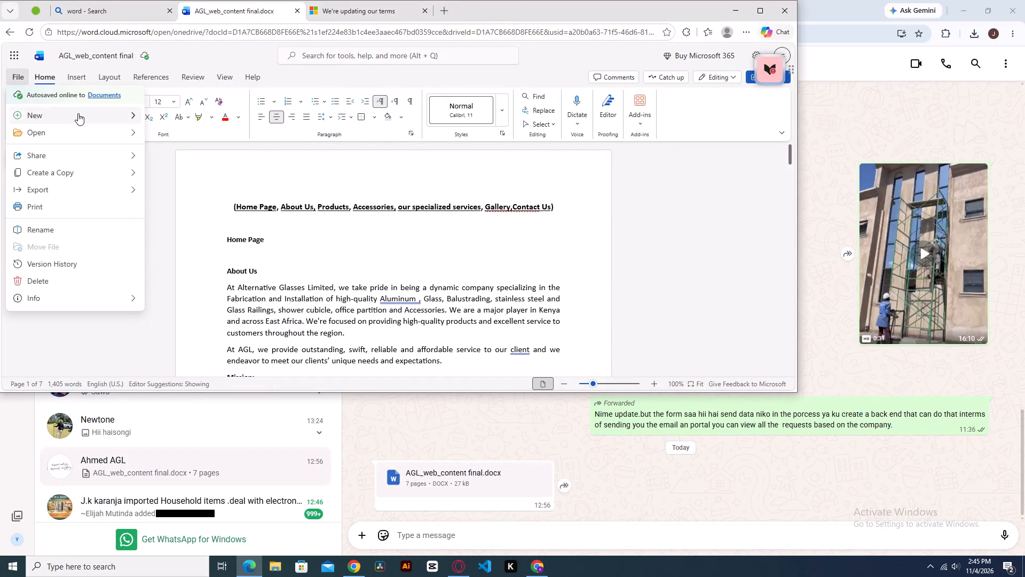
Bring up the new-document choices, blank document or templates, from the open "AGL_web_content final" document.
click(78, 114)
click(84, 115)
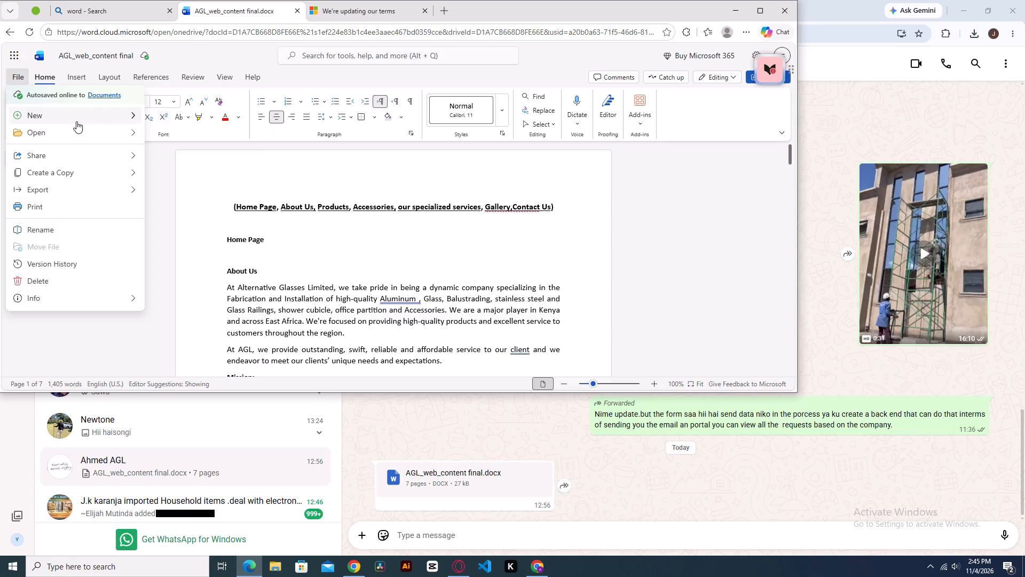
click(76, 121)
click(76, 121)
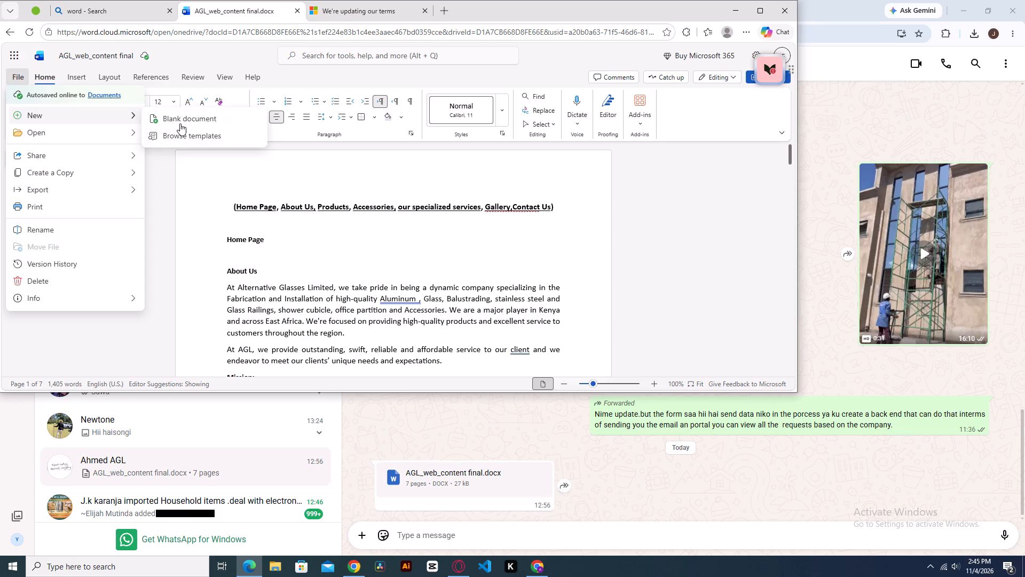
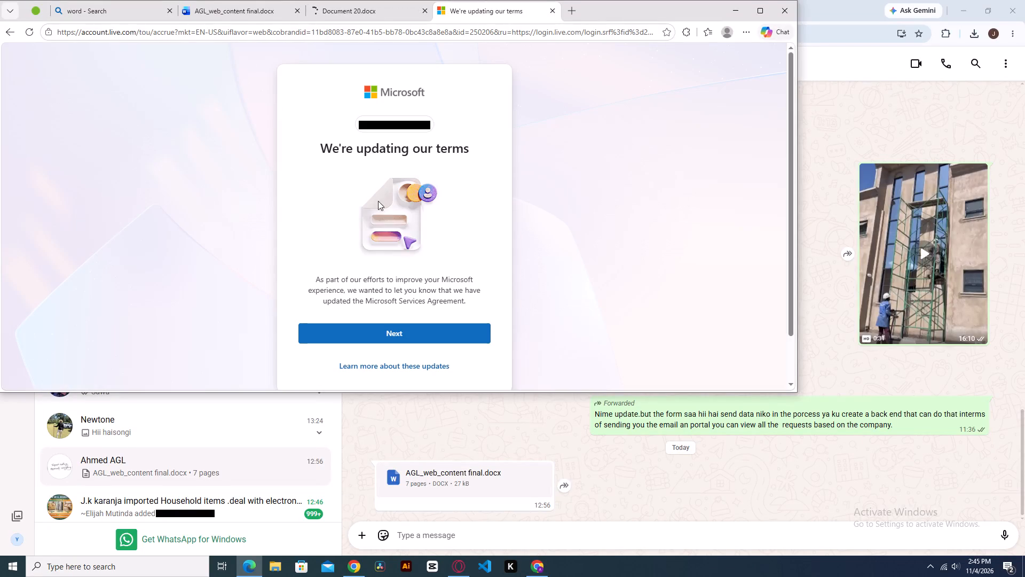
Continue past the Microsoft terms update notice and switch to the new blank document, Document 20.
click(383, 329)
click(358, 14)
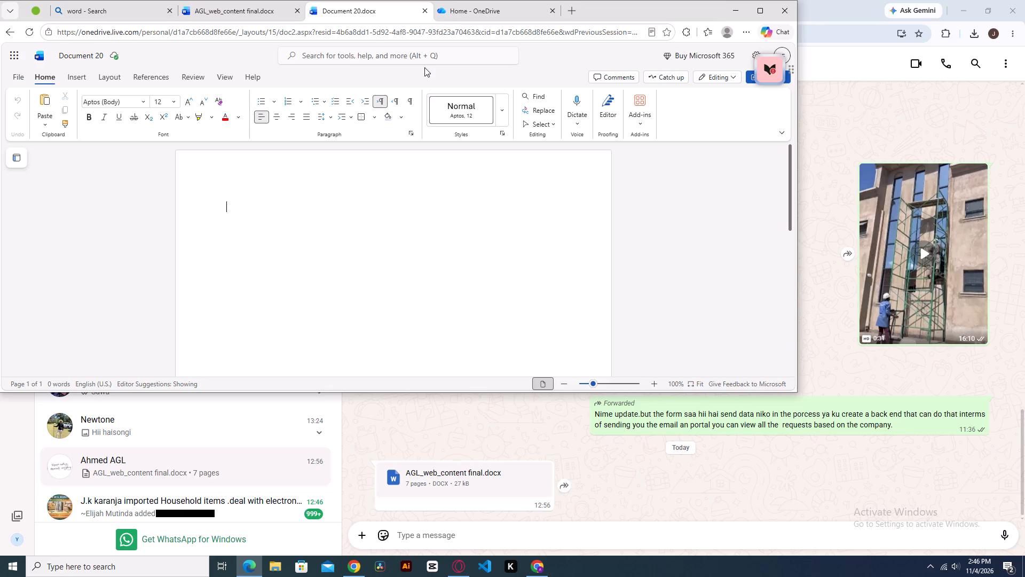
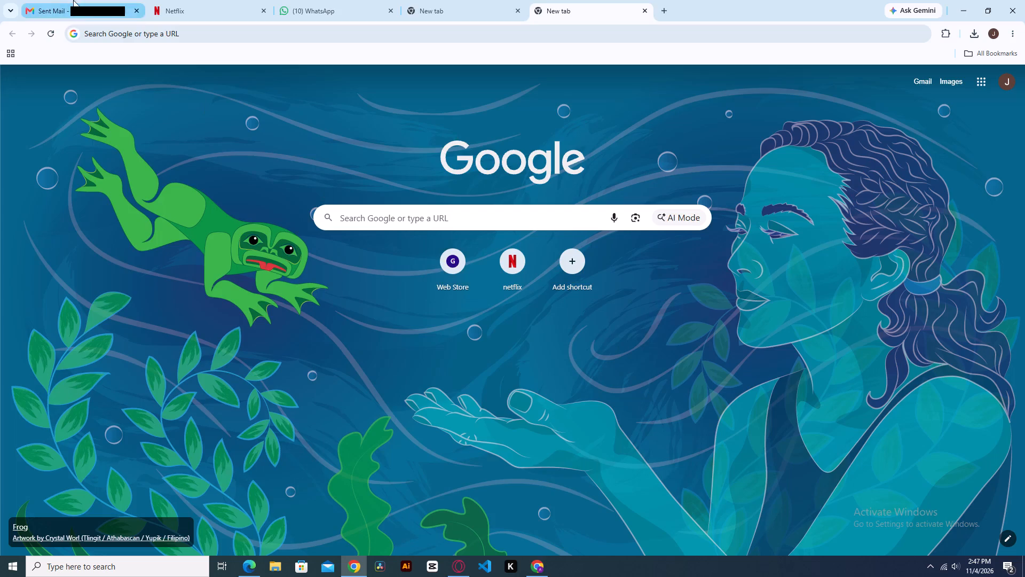
Search for YouTube from the blank Chrome tab and open its home page.
click(195, 35)
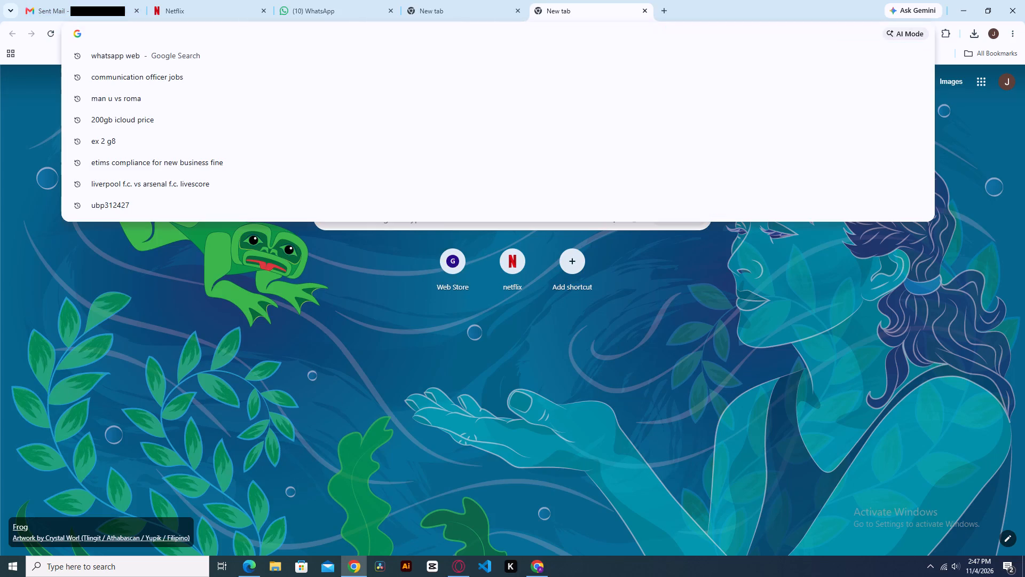
text(lyou)
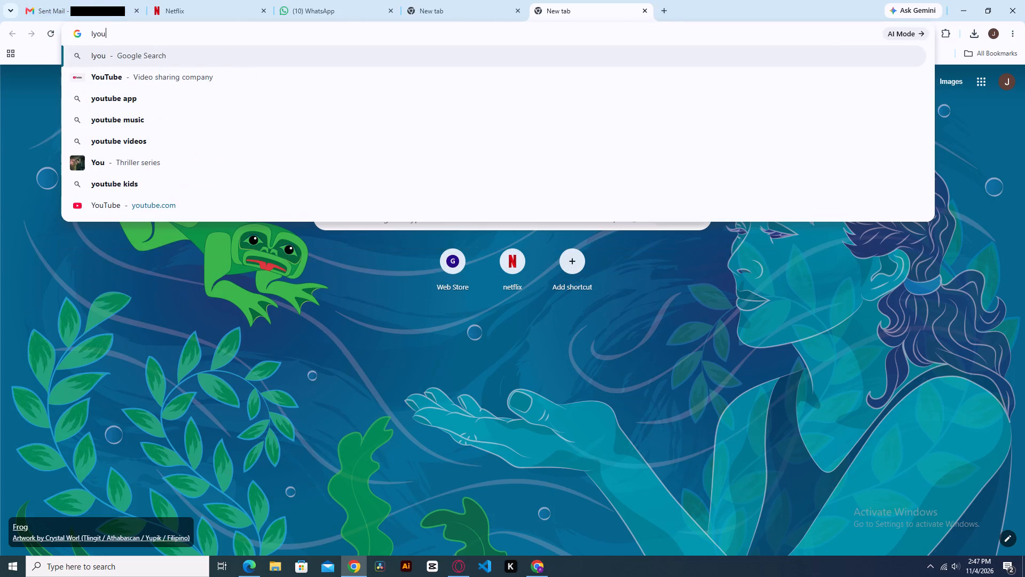
click(120, 80)
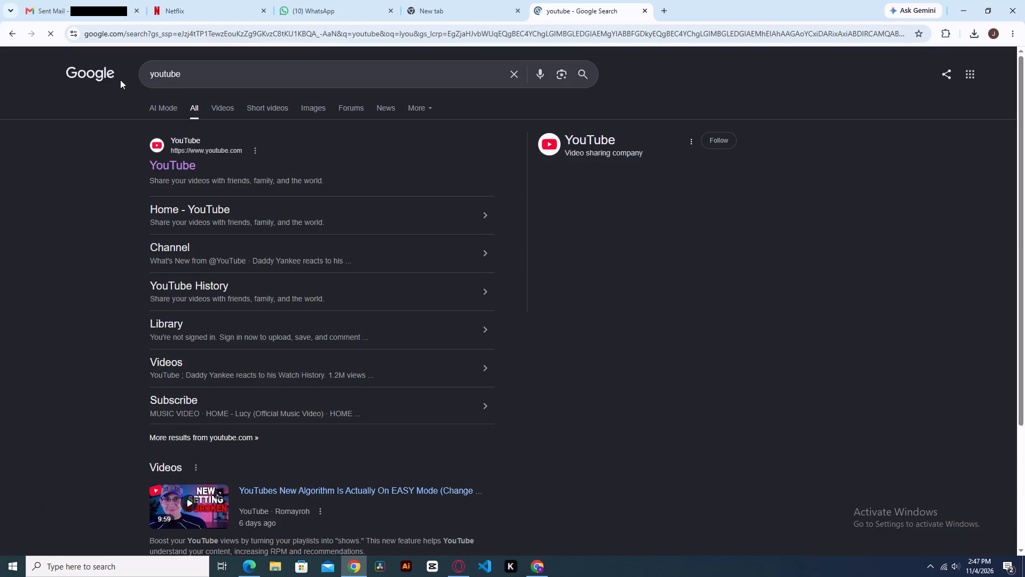
click(195, 169)
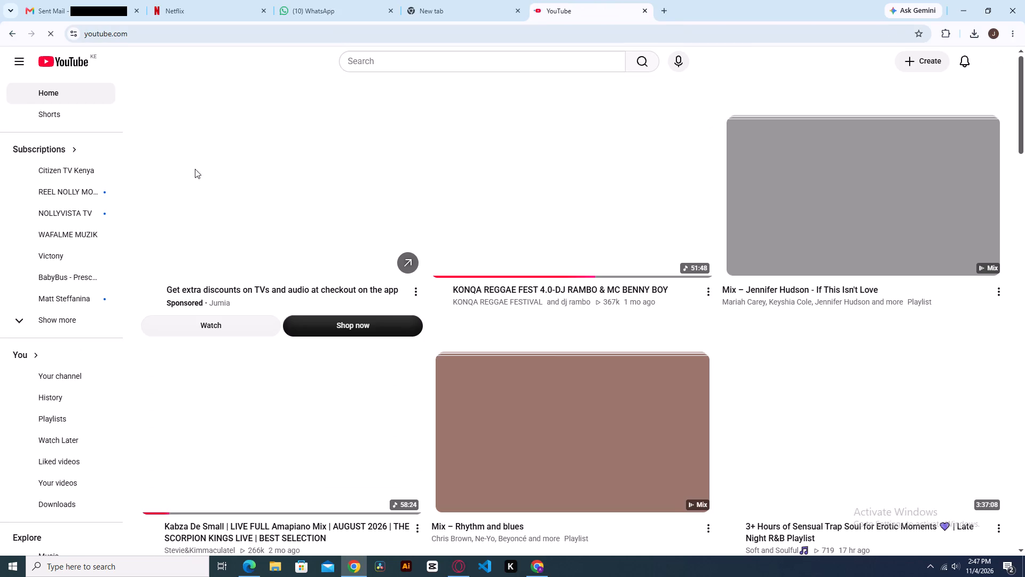
Reload the Netflix tab, leave the playing episode, and look through the episode list of Classified before closing its details.
click(164, 0)
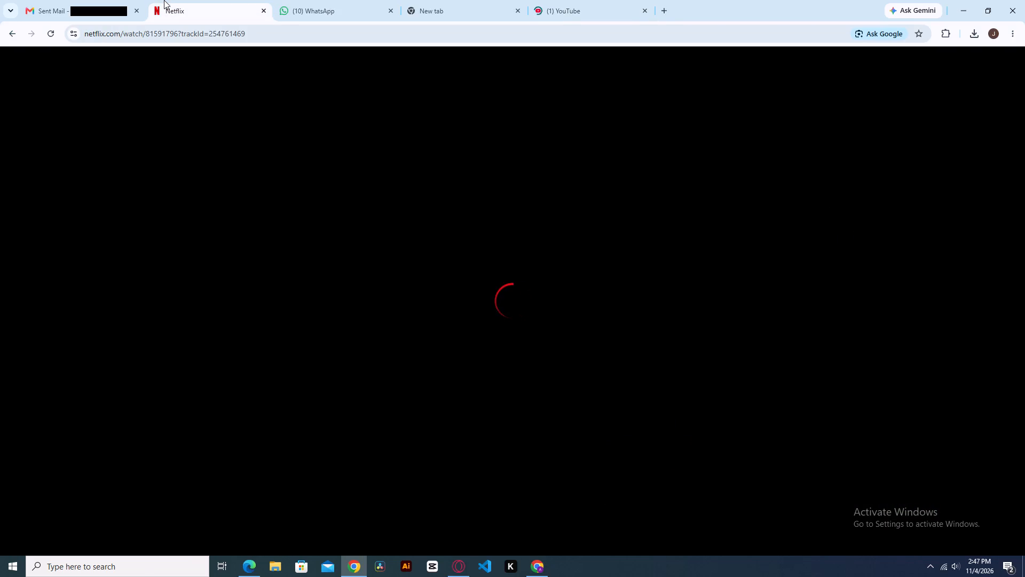
key(ctrl+r)
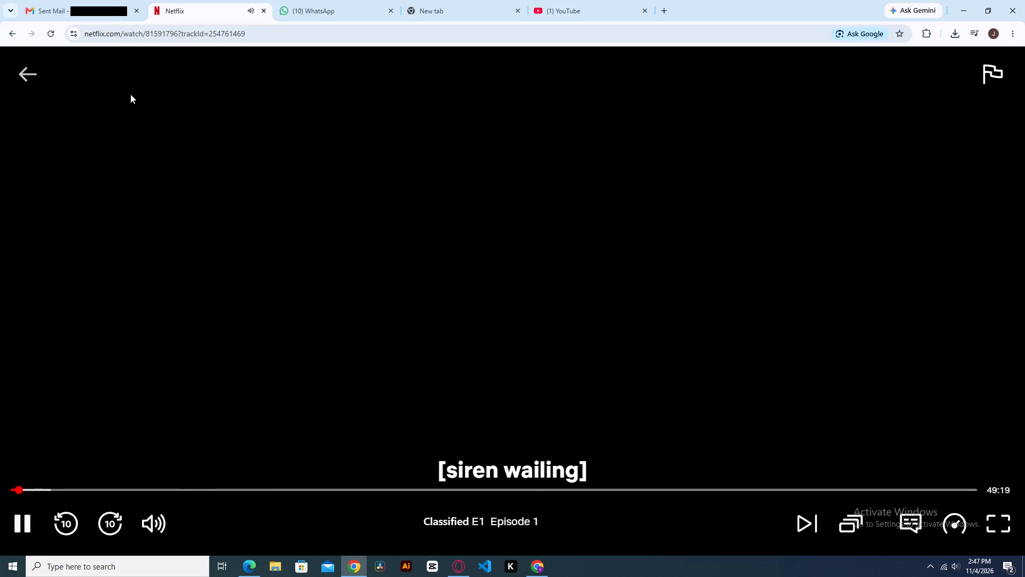
scroll(327, 193, down, 5)
click(36, 81)
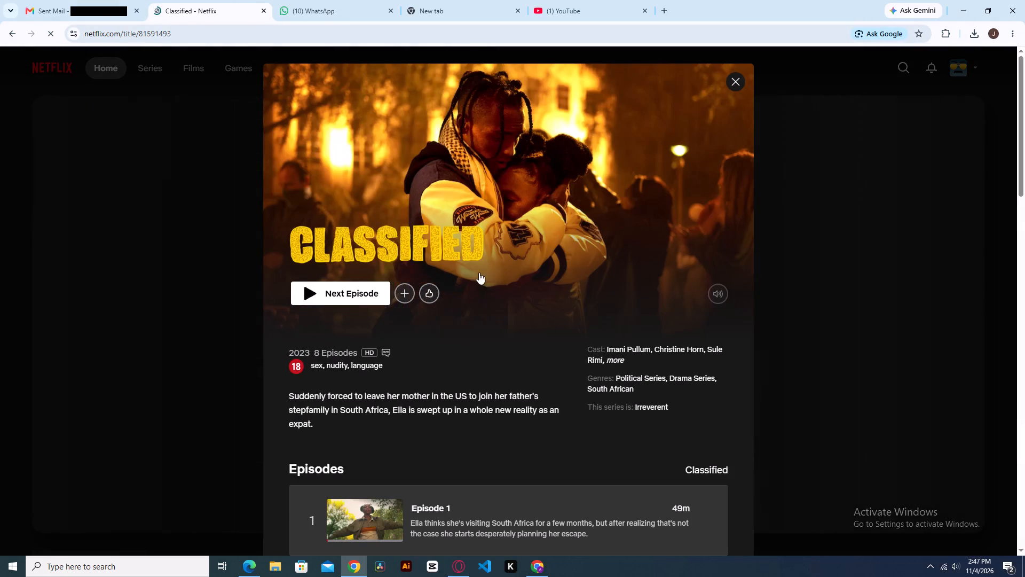
scroll(420, 270, down, 1)
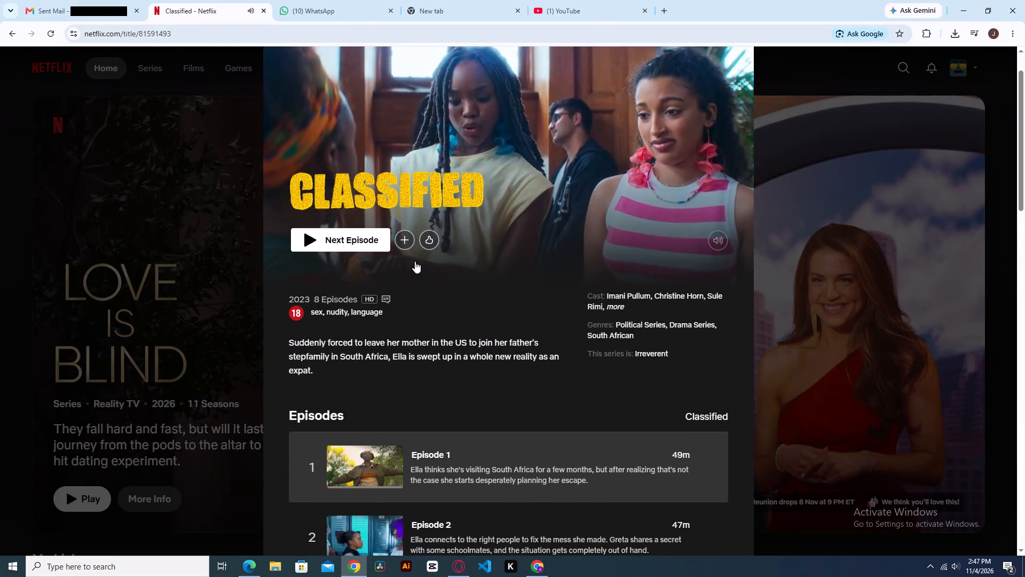
scroll(415, 261, down, 10)
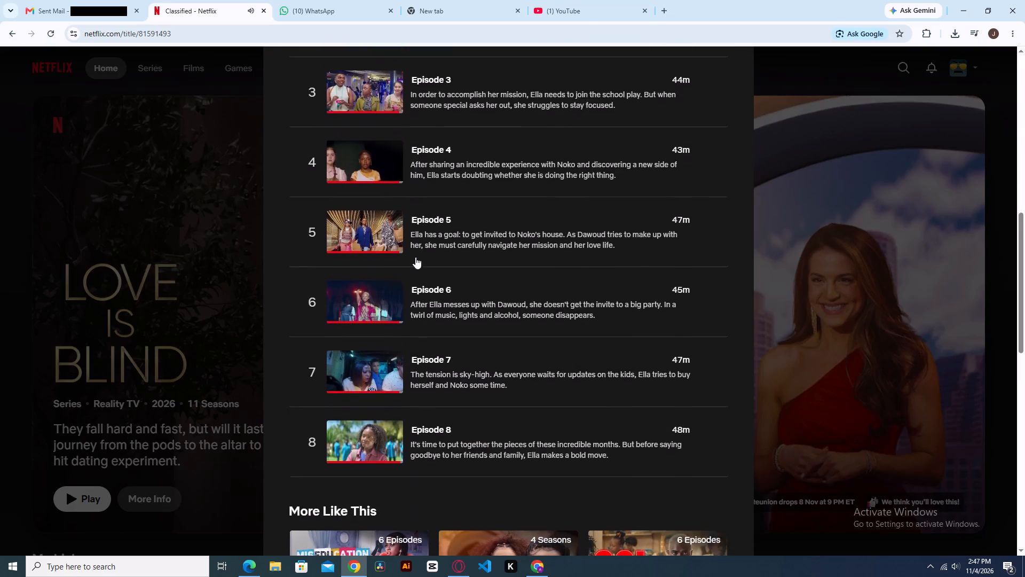
scroll(415, 257, down, 5)
click(145, 166)
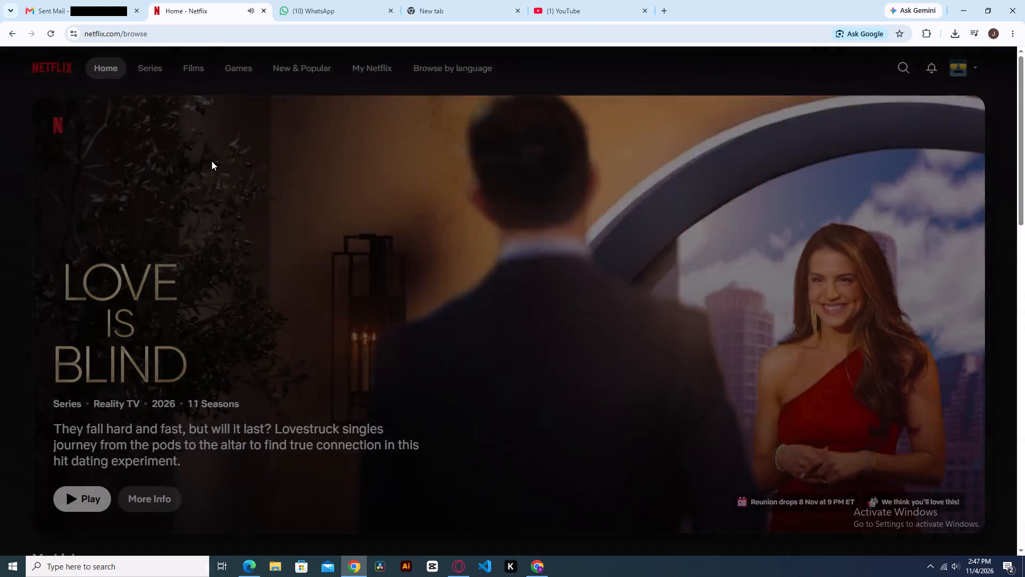
Resume playing Lupin "Chapter 9" from the Netflix home page.
scroll(368, 190, down, 8)
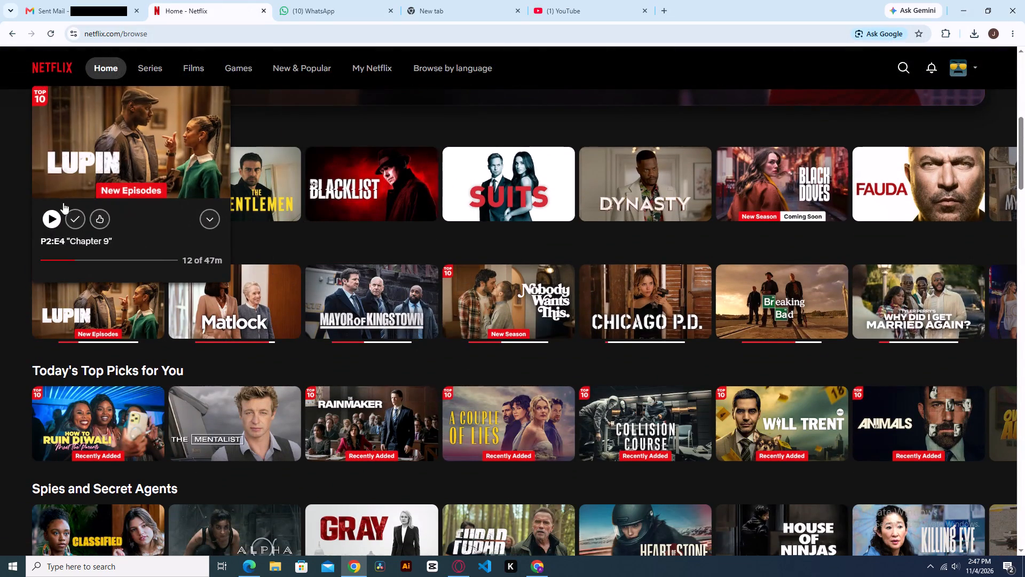
click(53, 216)
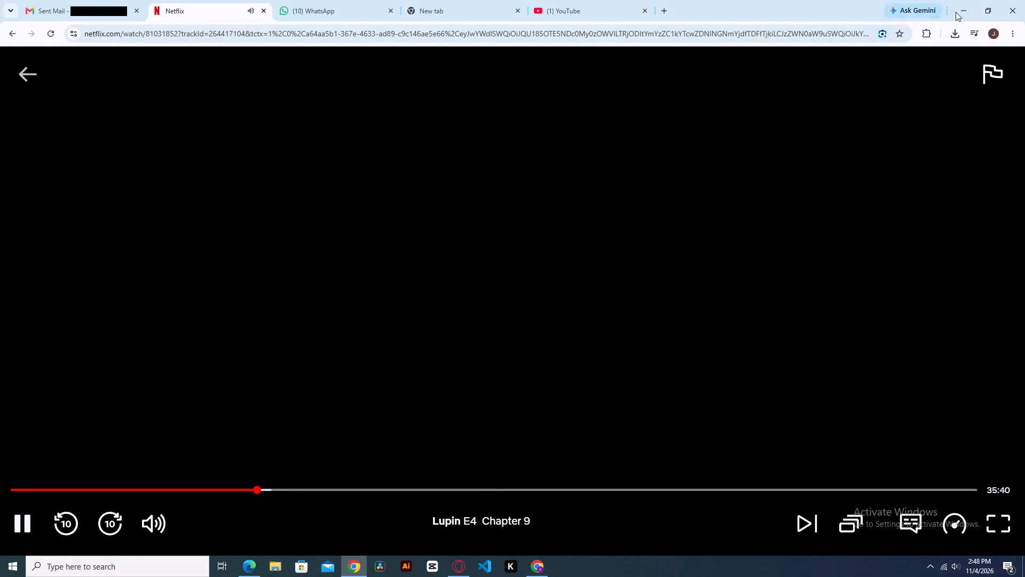
Restore the Chrome and Edge windows to smaller sizes and arrange them side by side, with the Word document beside the Netflix video.
click(983, 7)
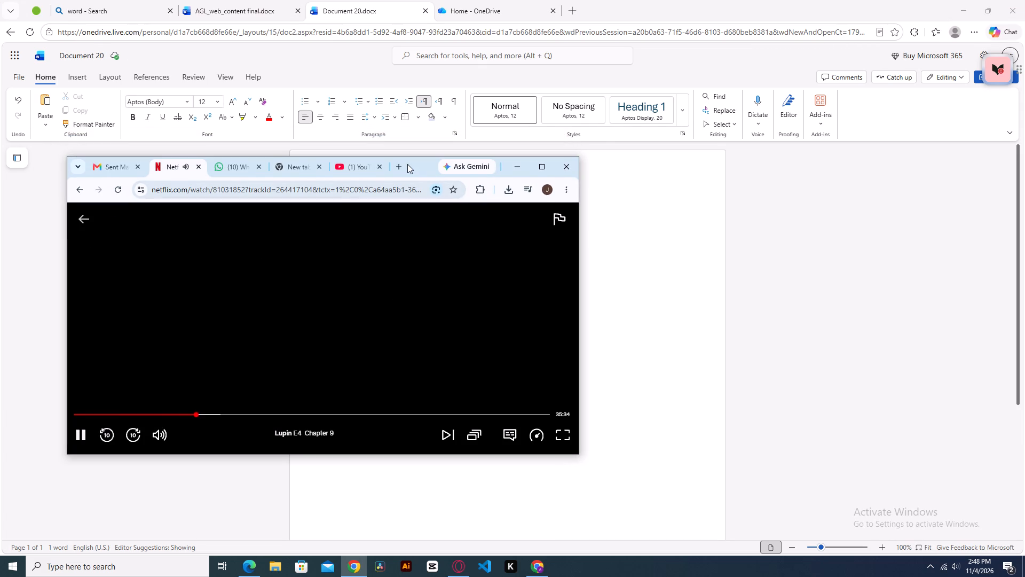
drag(407, 164, 866, 131)
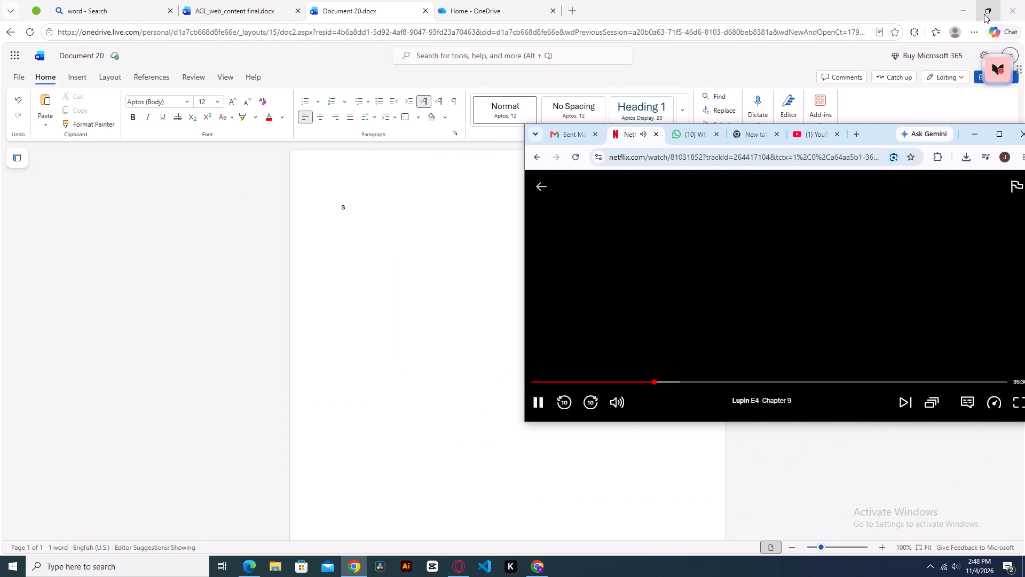
click(984, 14)
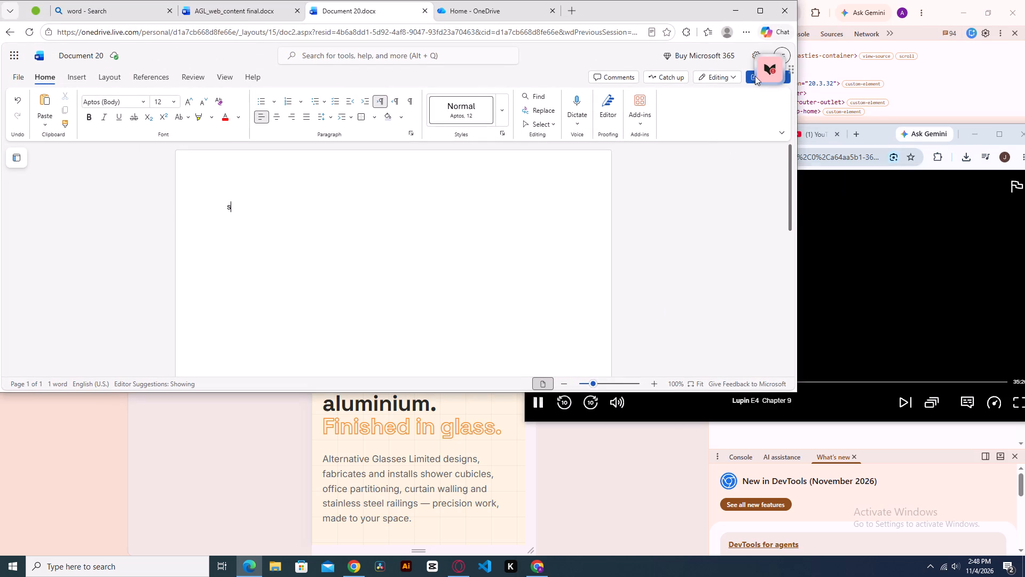
drag(799, 49, 527, 77)
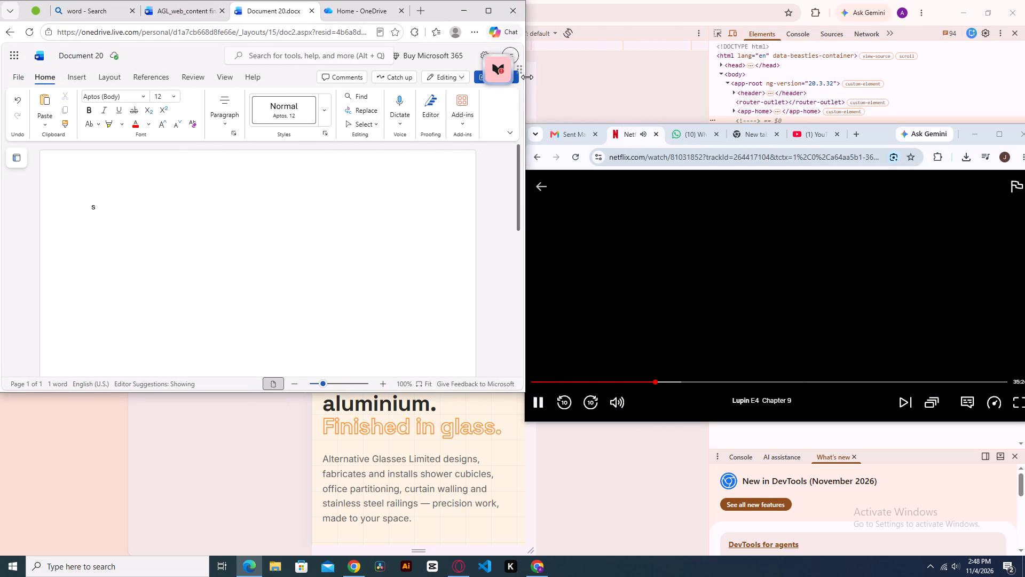
drag(527, 77, 514, 84)
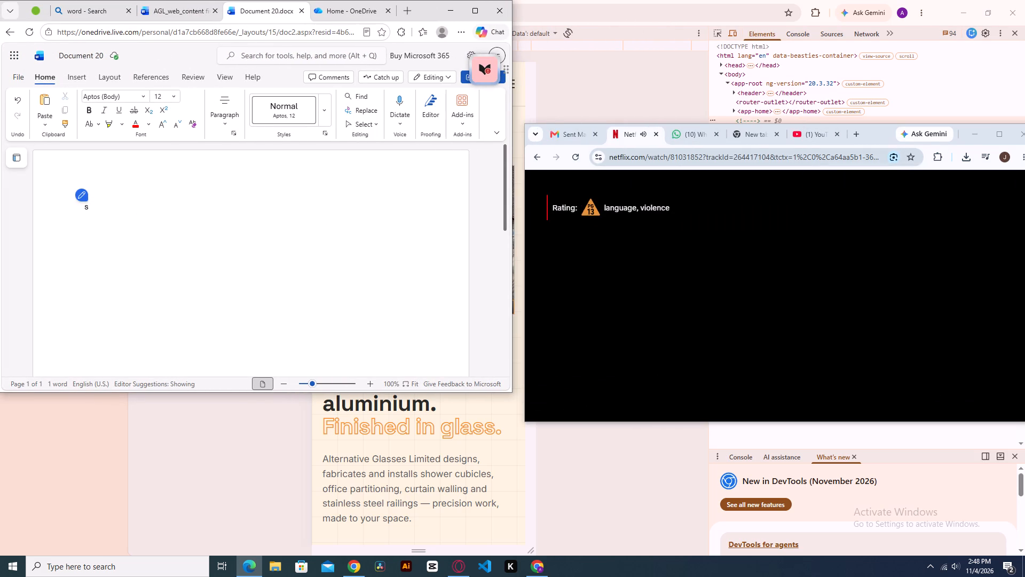
Complete the first line of the new Word document as "Sliding doors and windows" and start a new line below it.
text(lio)
key(BackSpace)
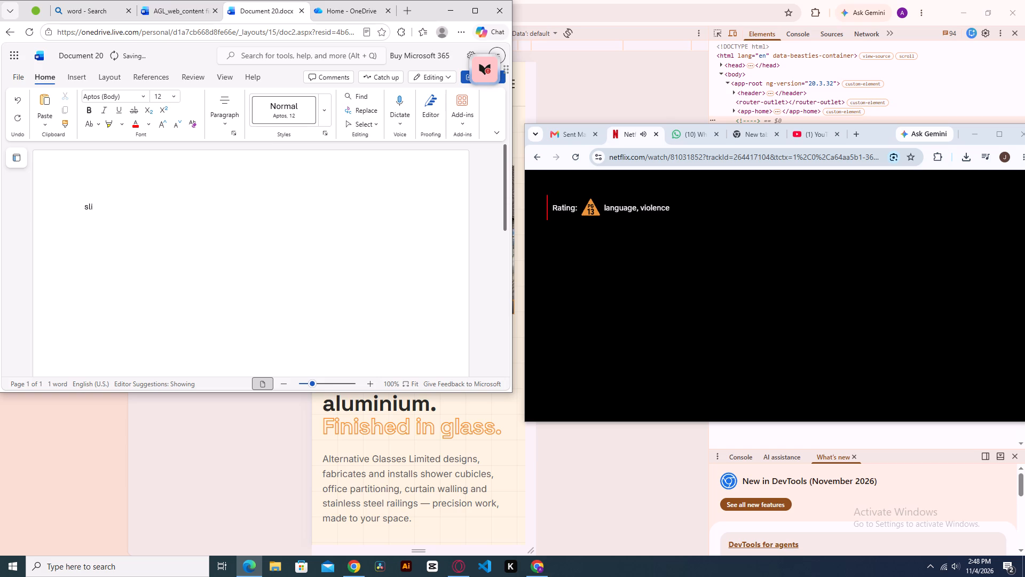
key(d)
key(i)
text(nd)
key(space)
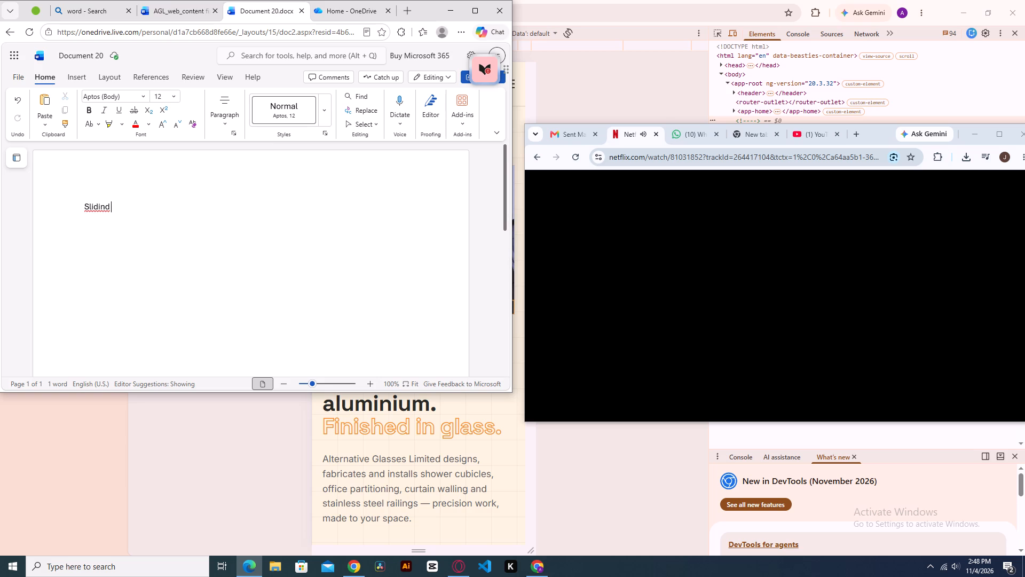
key(BackSpace)
key(BackSpace)
key(BackSpace)
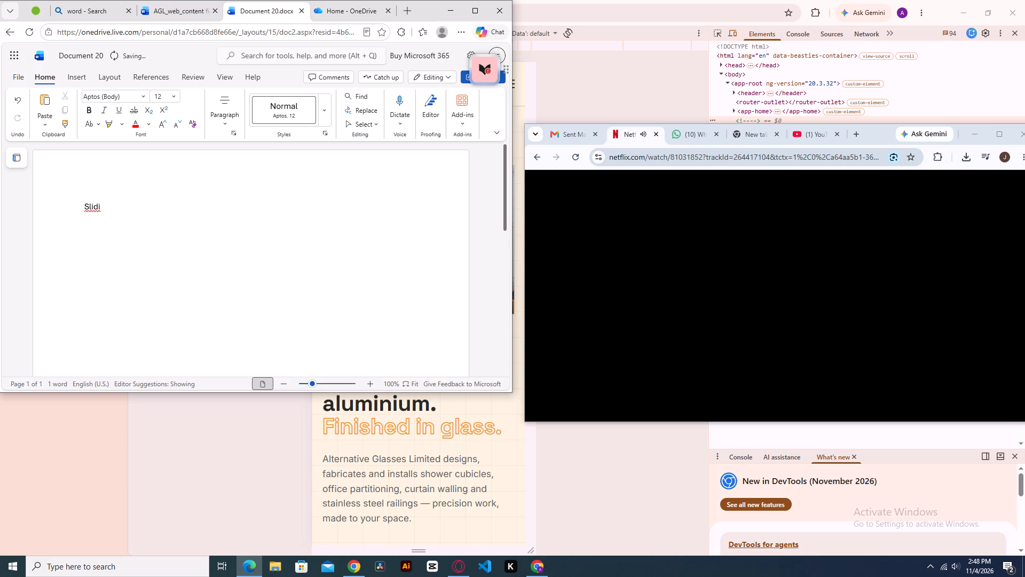
key(BackSpace)
text(ing)
key(space)
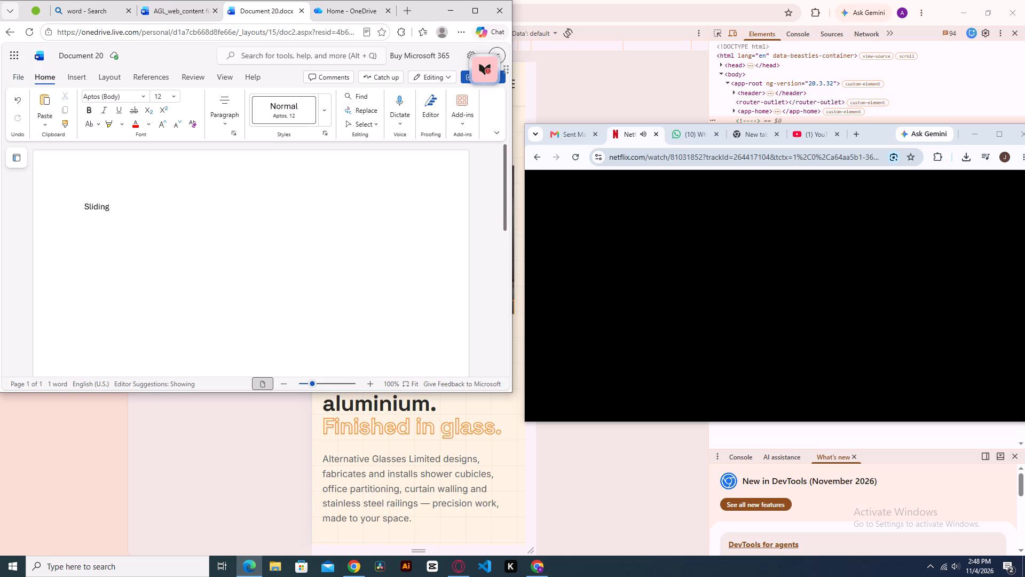
text(doo)
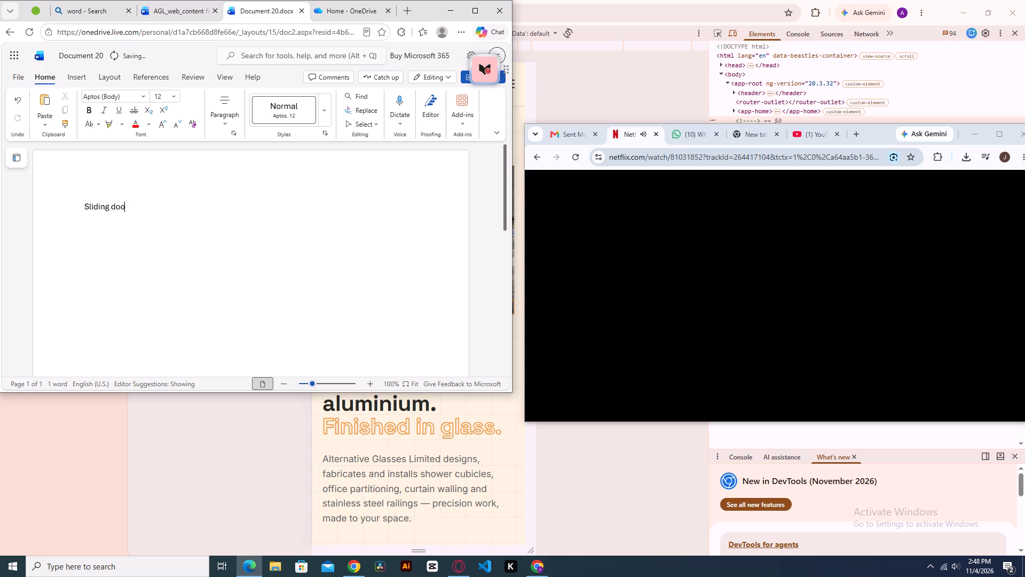
key(s)
key(BackSpace)
text(rs and windows)
key(Return)
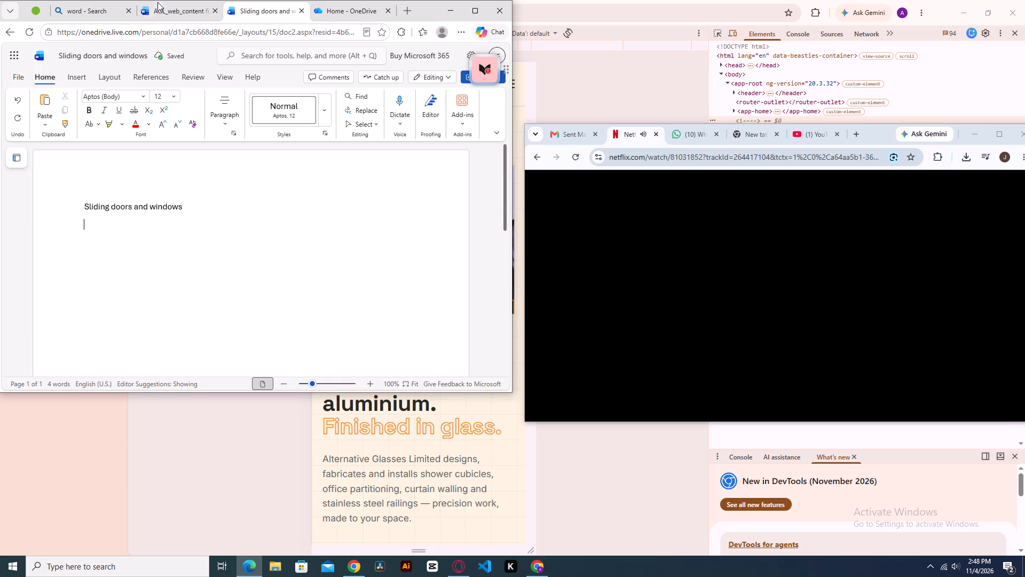
Copy the "Sliding Doors and Windows" heading and description from AGL_web_content final into the new document, below its first line.
click(182, 8)
scroll(135, 267, down, 3)
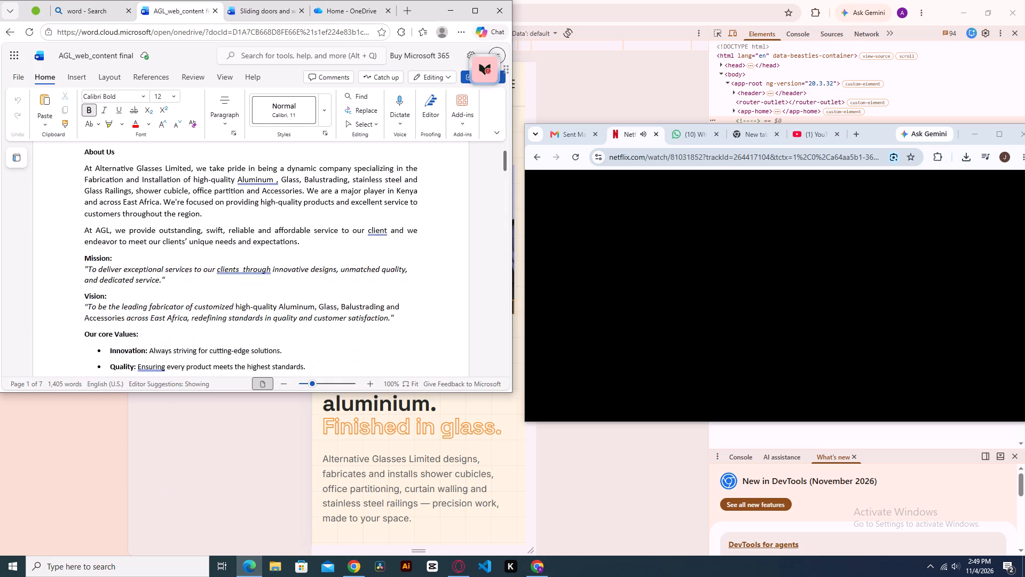
scroll(135, 267, down, 5)
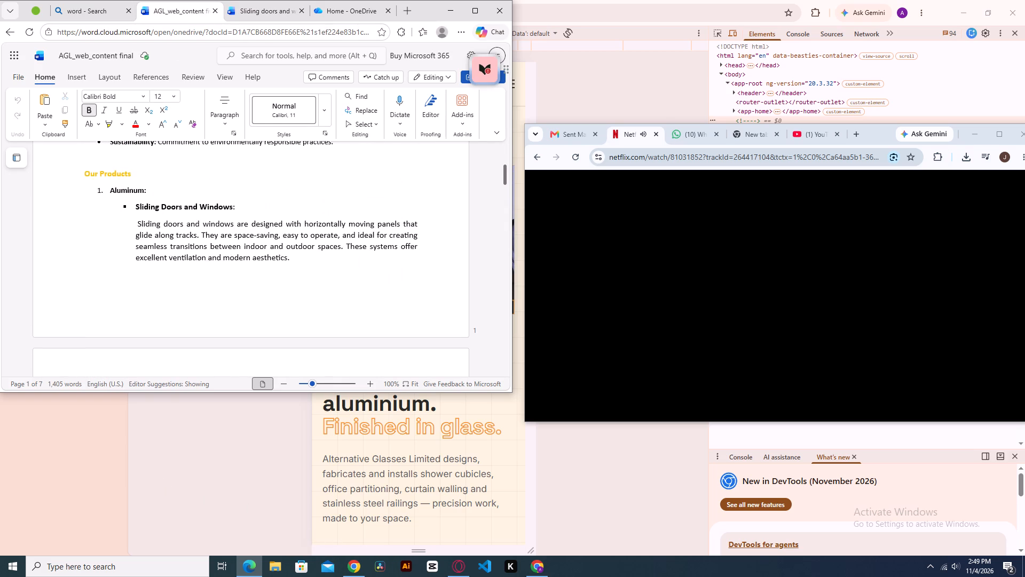
scroll(135, 267, down, 2)
scroll(135, 267, up, 3)
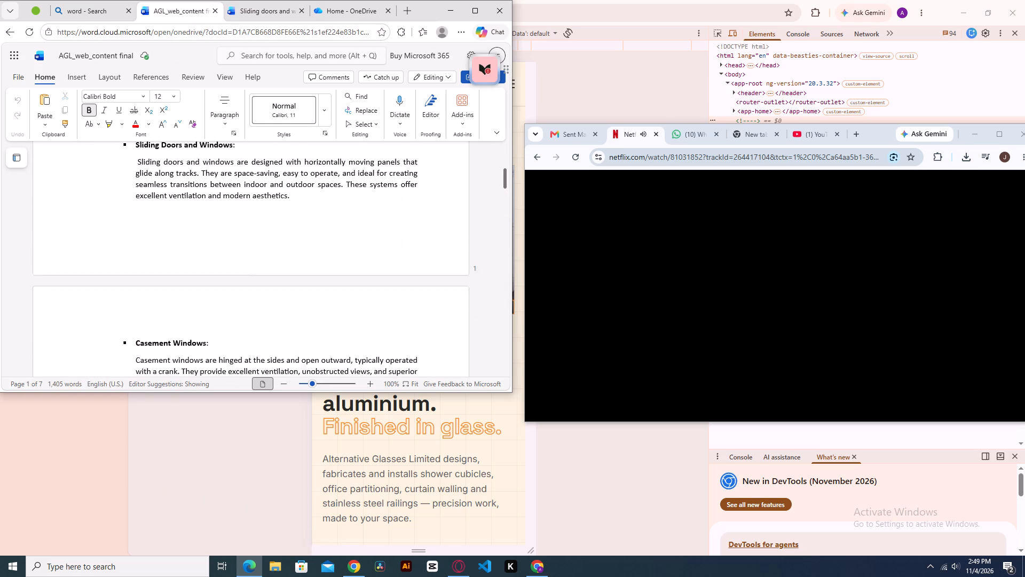
drag(133, 225, 215, 243)
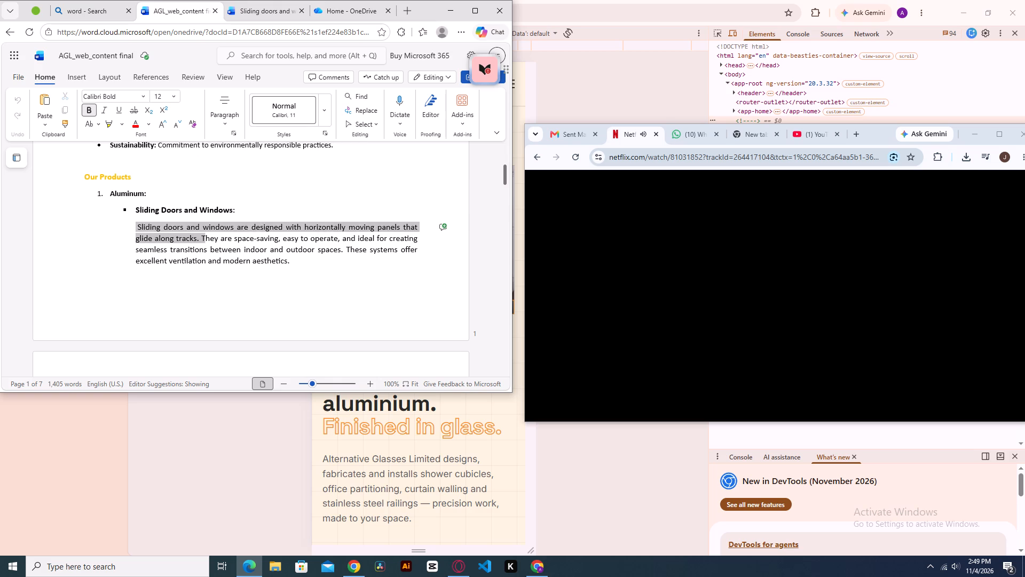
drag(215, 243, 292, 265)
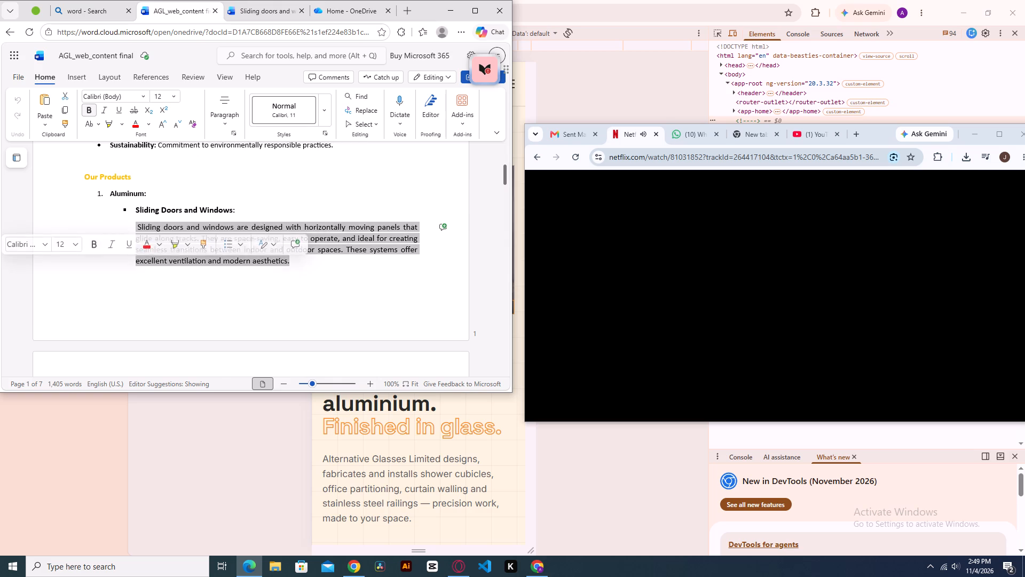
click(248, 209)
drag(120, 207, 214, 226)
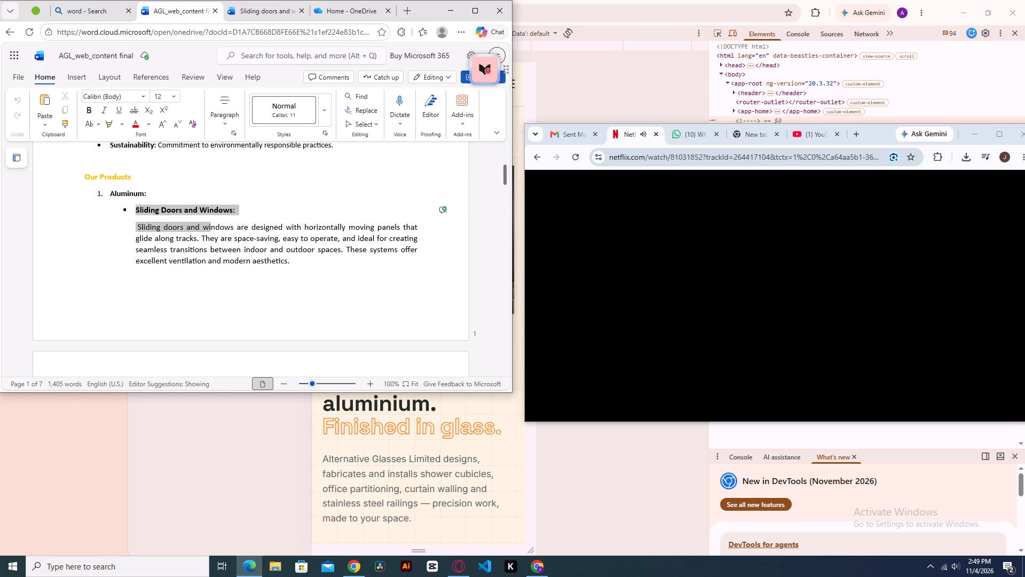
drag(214, 226, 297, 261)
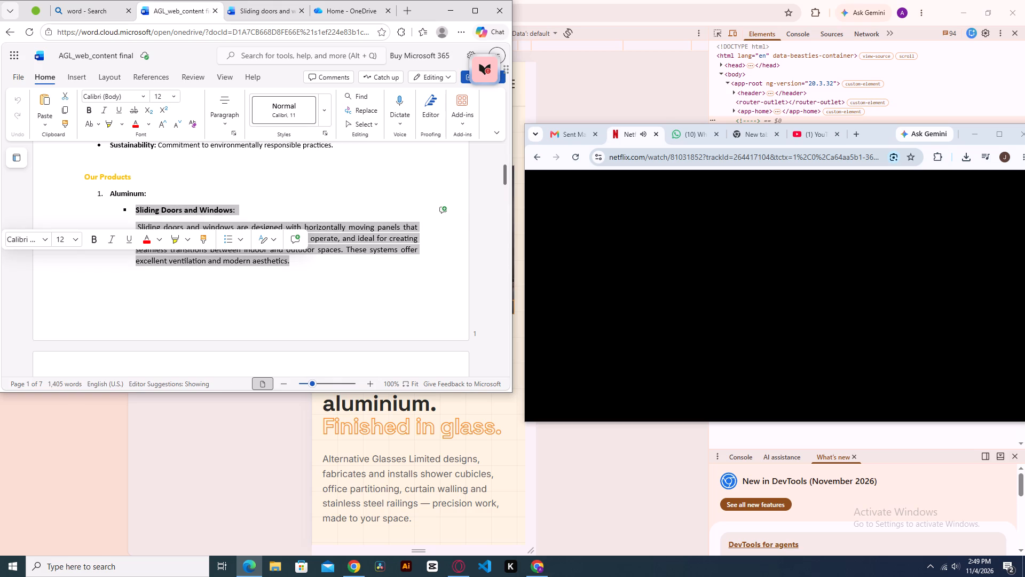
key(ctrl+c)
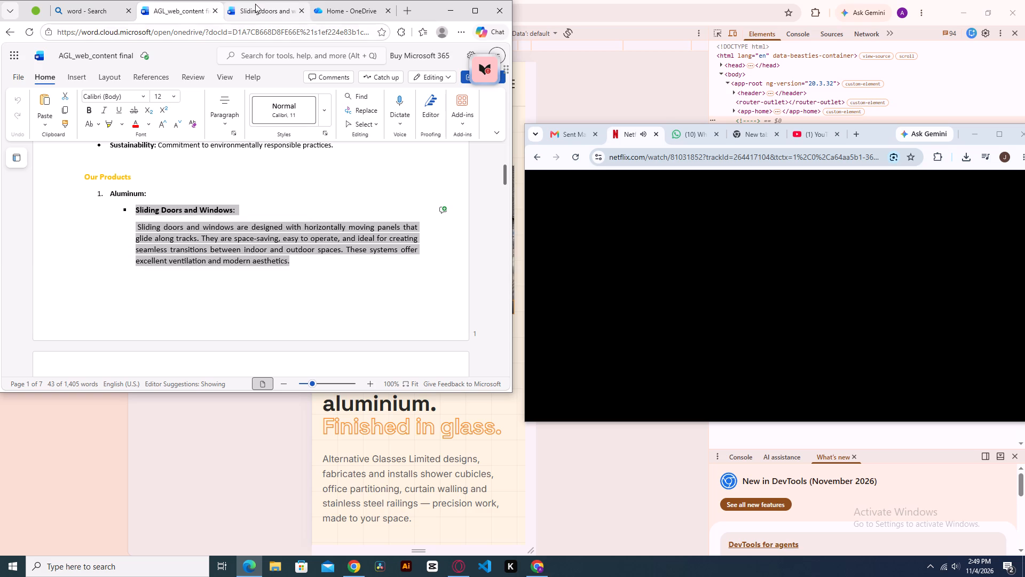
click(255, 4)
key(ctrl+v)
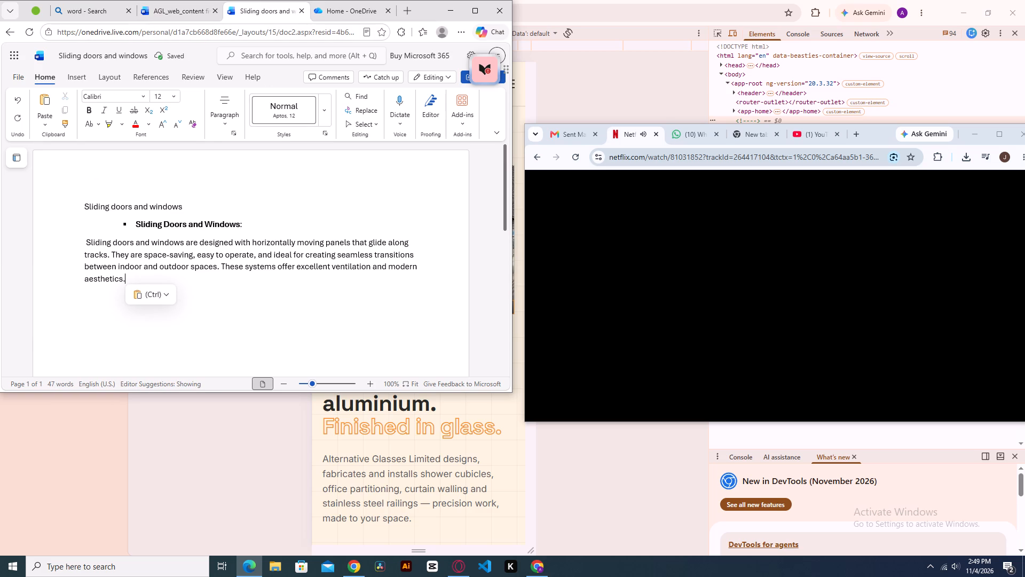
Copy the "Bi-Fold Doors" heading and description from AGL_web_content final onto a new line after the sliding doors text in the new document.
click(164, 11)
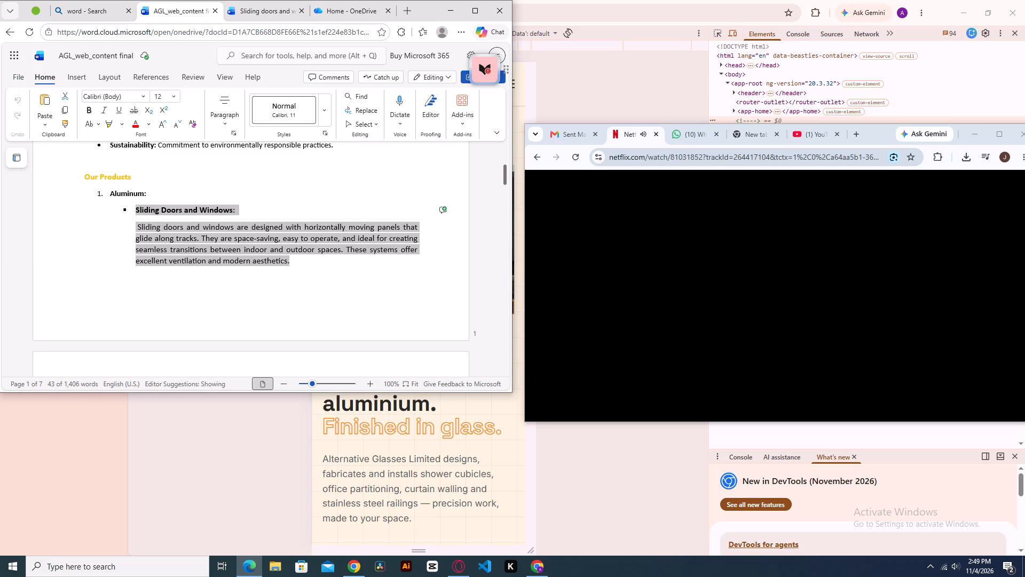
scroll(208, 255, down, 6)
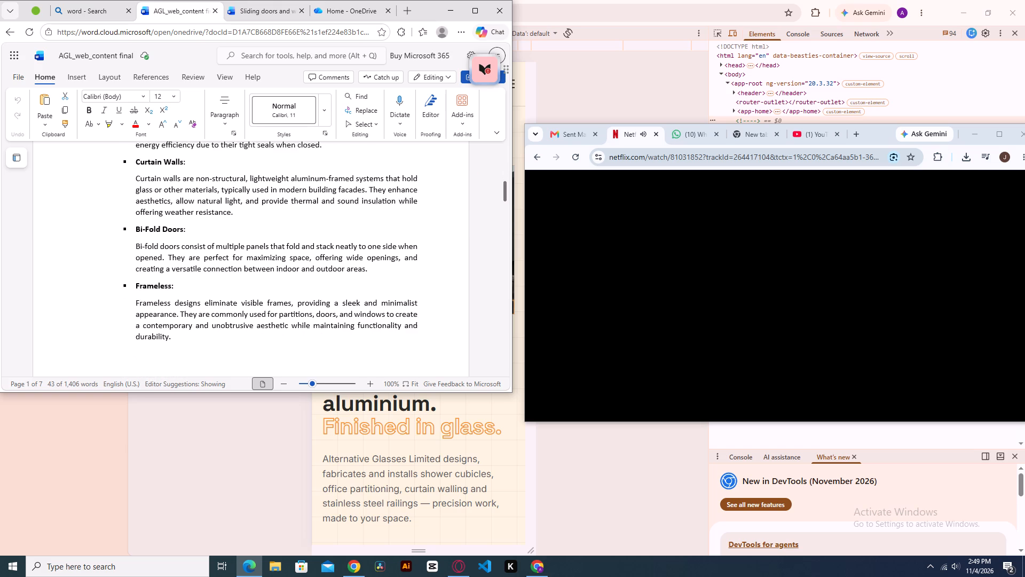
drag(120, 208, 332, 253)
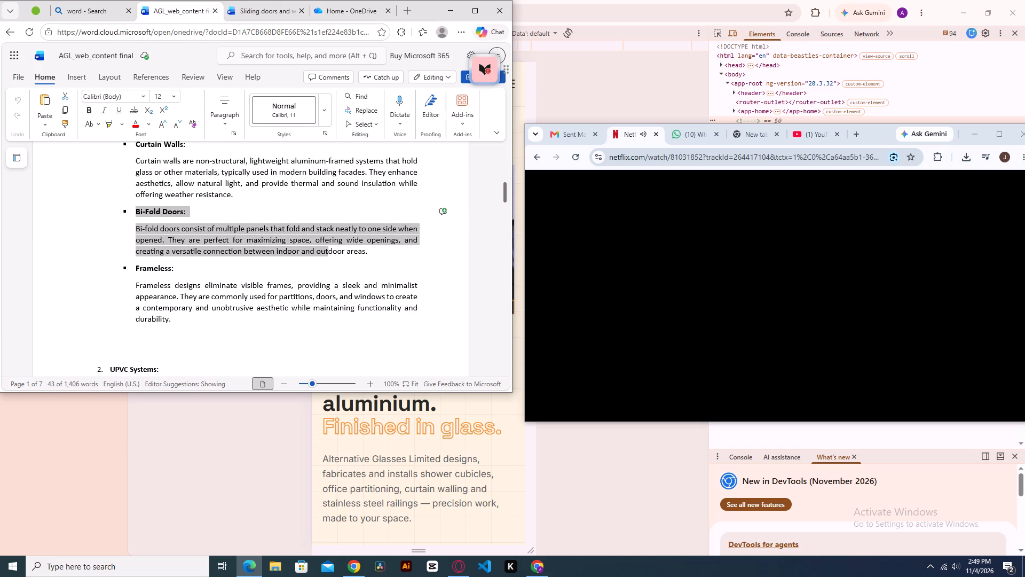
drag(332, 253, 385, 258)
key(ctrl+c)
click(266, 10)
click(229, 285)
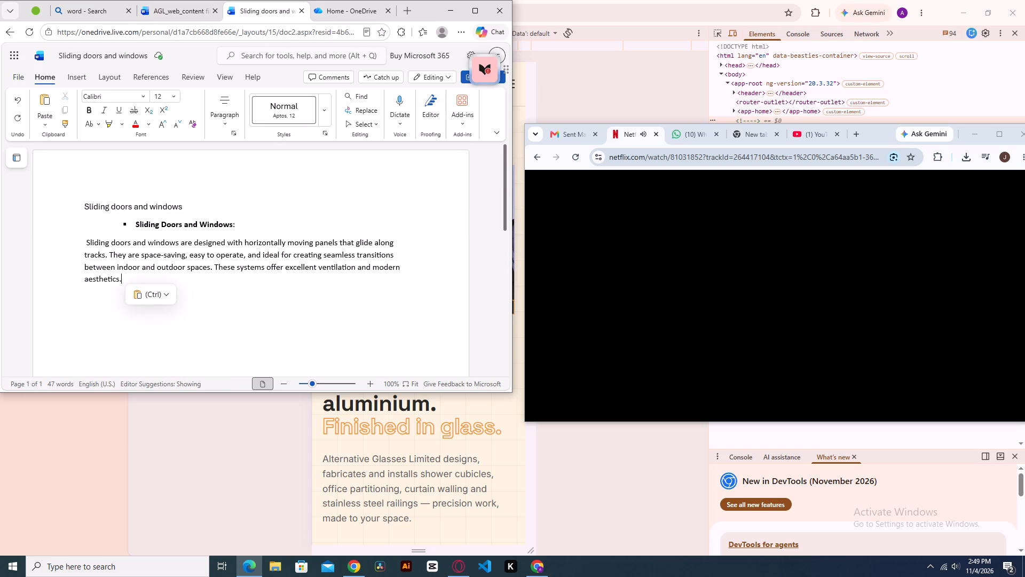
key(Return)
key(ctrl+v)
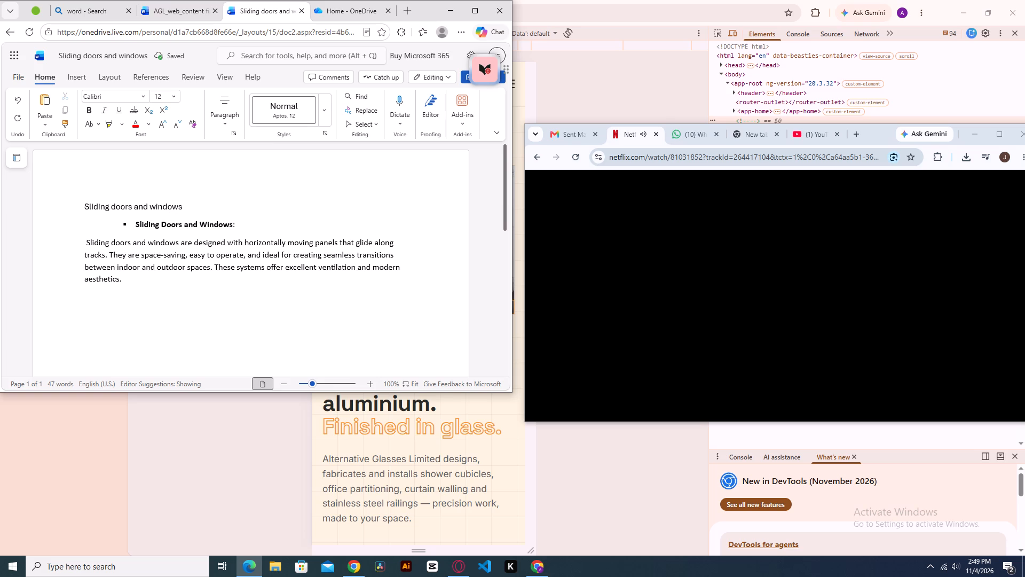
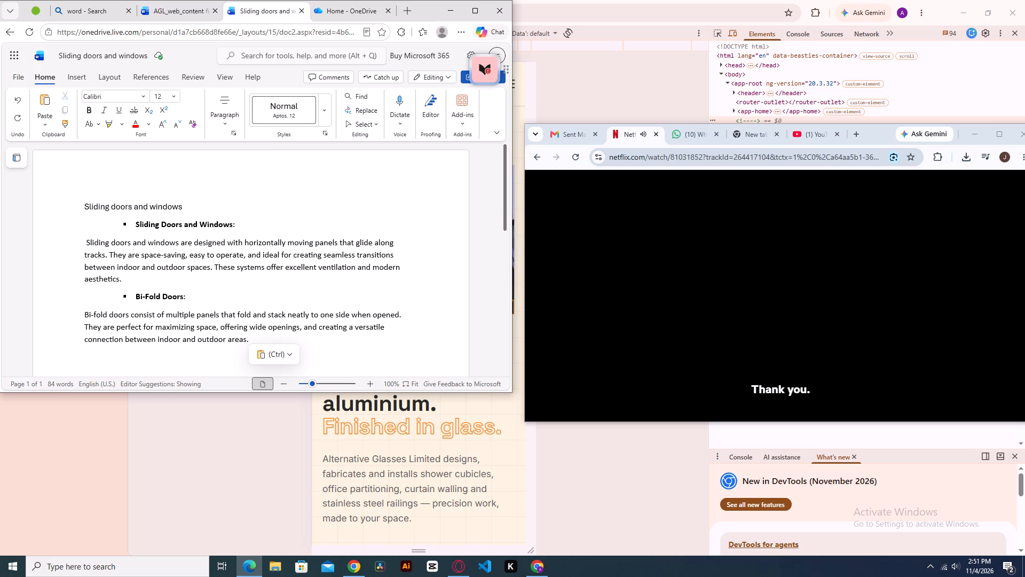
Add a new empty line below the Bi-Fold Doors description at the end of the document.
scroll(174, 320, down, 1)
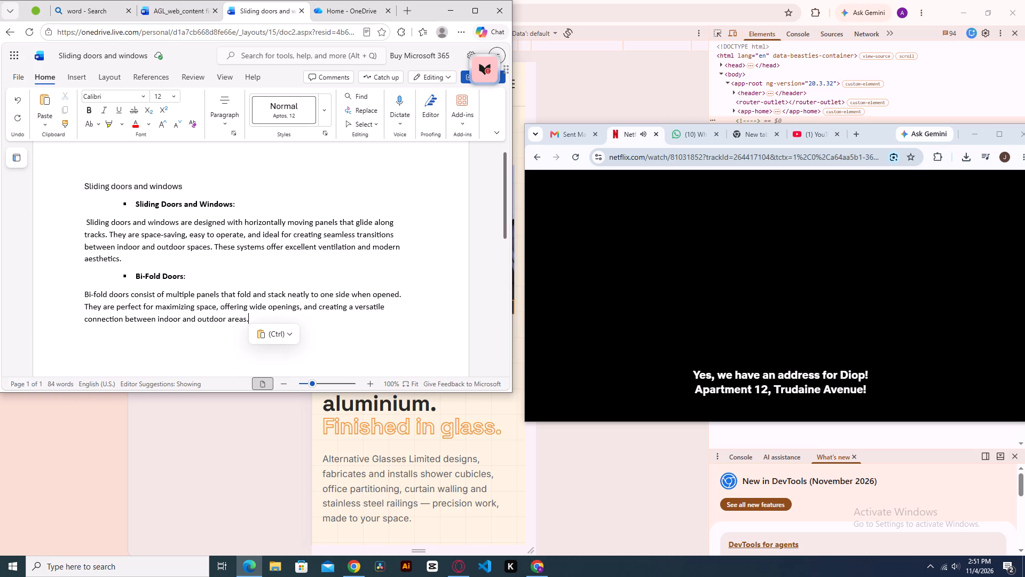
scroll(174, 320, down, 2)
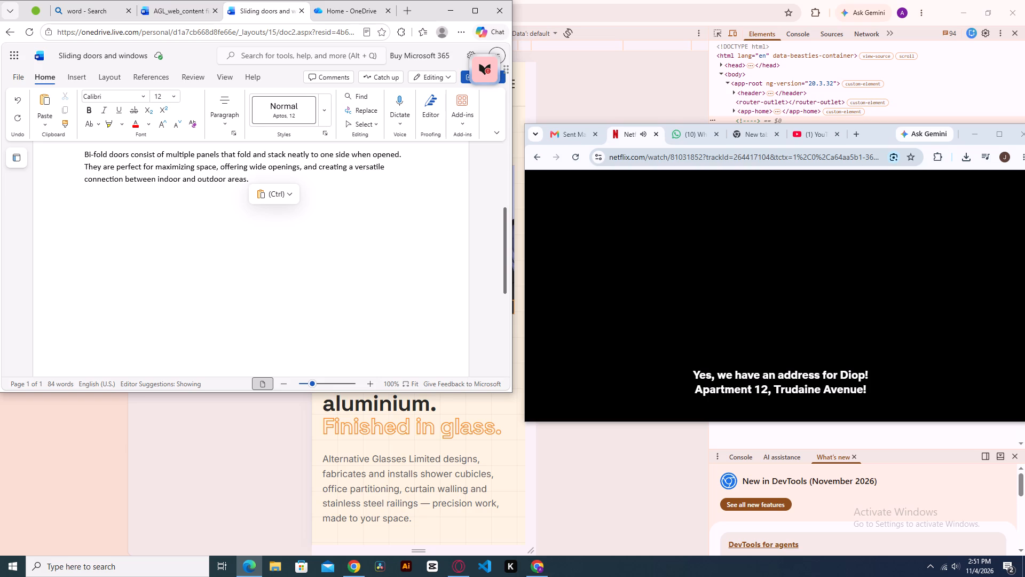
click(93, 230)
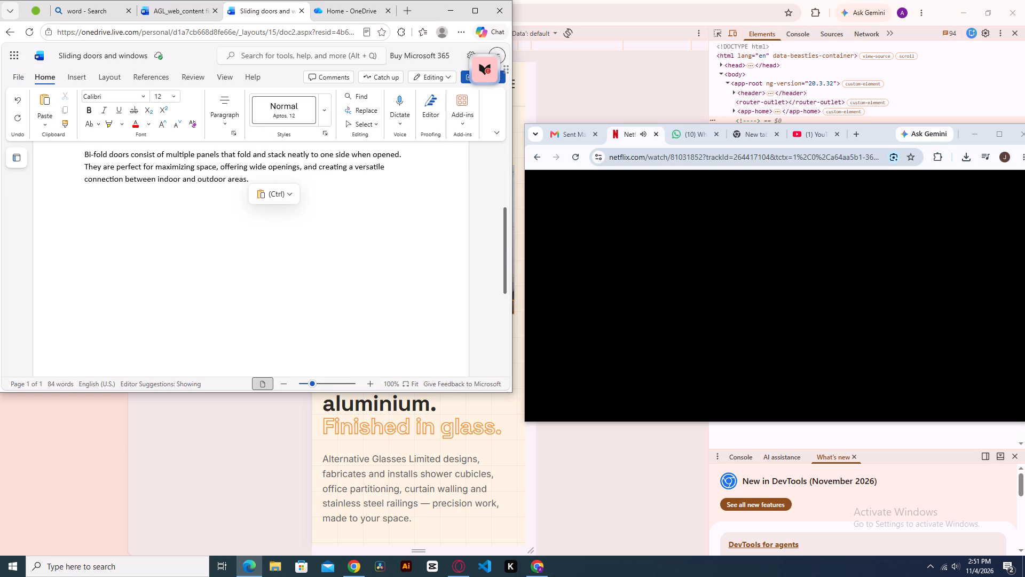
click(274, 180)
key(Return)
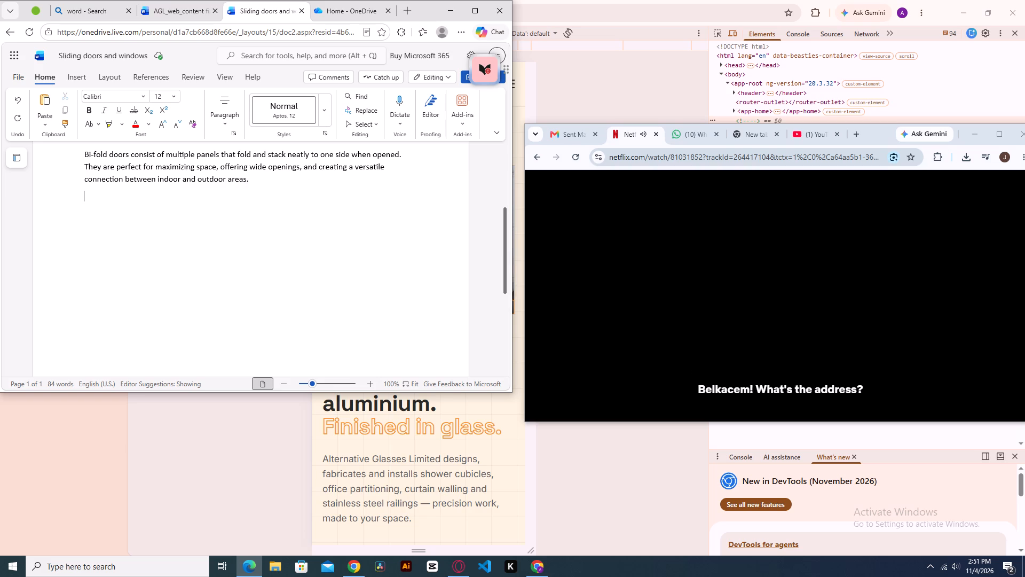
Extend the document's first line to read "Sliding doors and windows section replace content with this".
scroll(197, 254, up, 5)
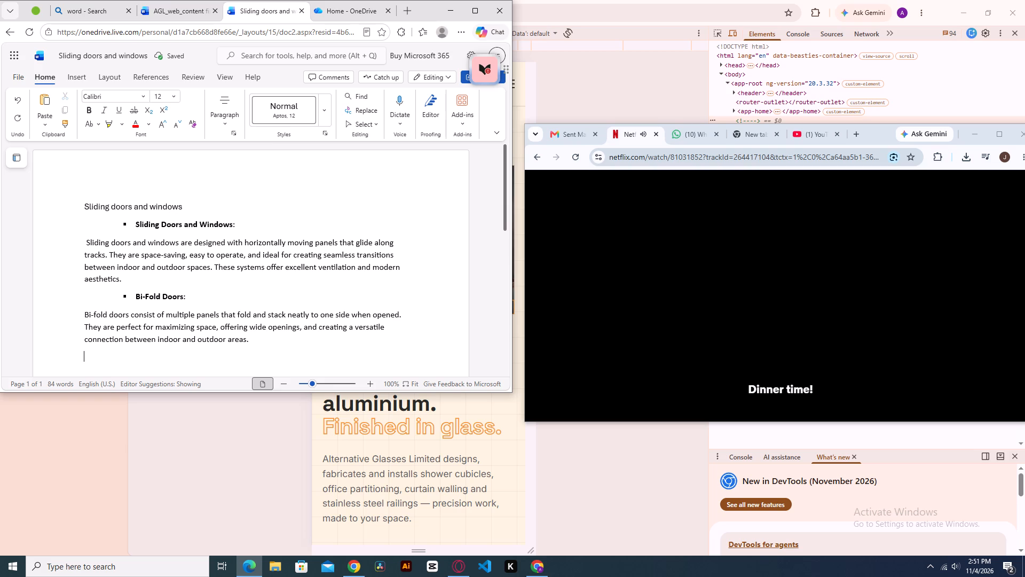
click(180, 208)
click(196, 207)
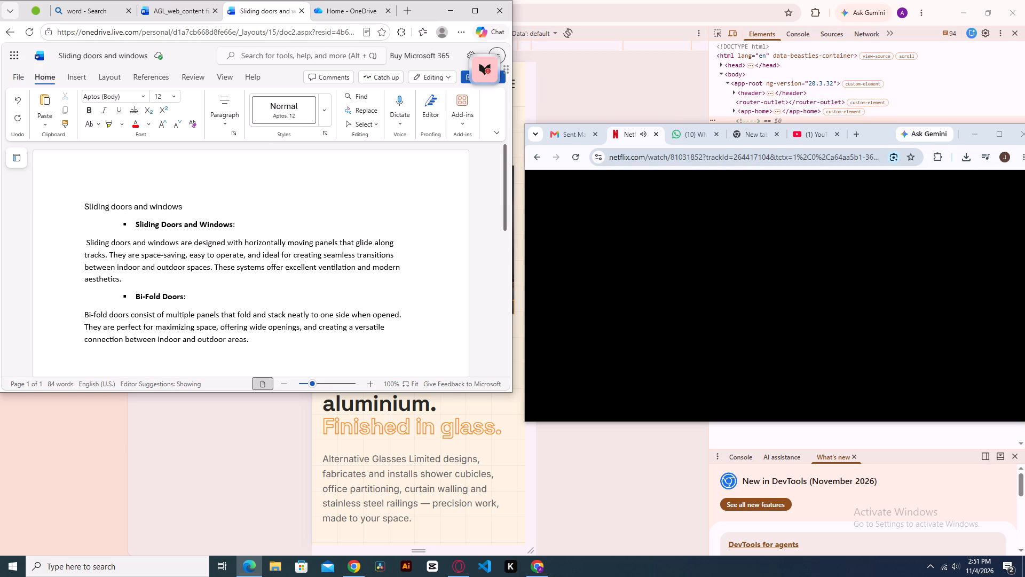
key(space)
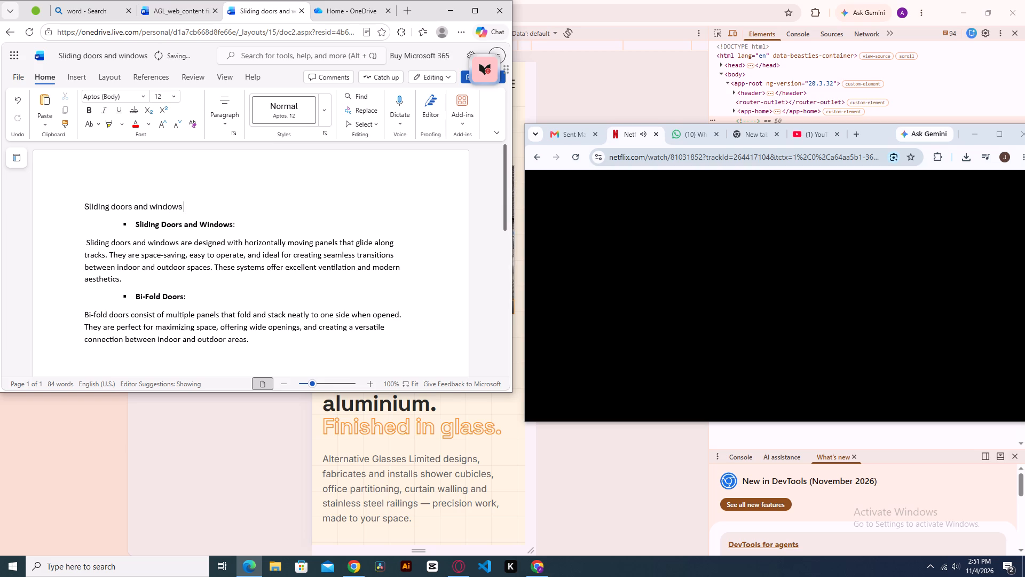
text(section)
key(space)
text(re)
text(place content with thsi)
key(space)
key(BackSpace)
key(BackSpace)
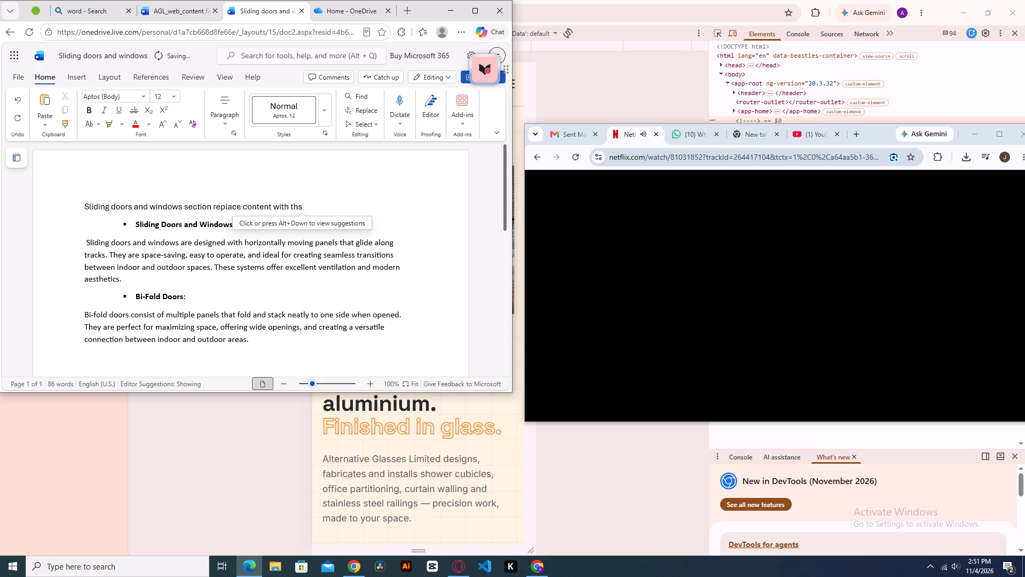
key(BackSpace)
text(is)
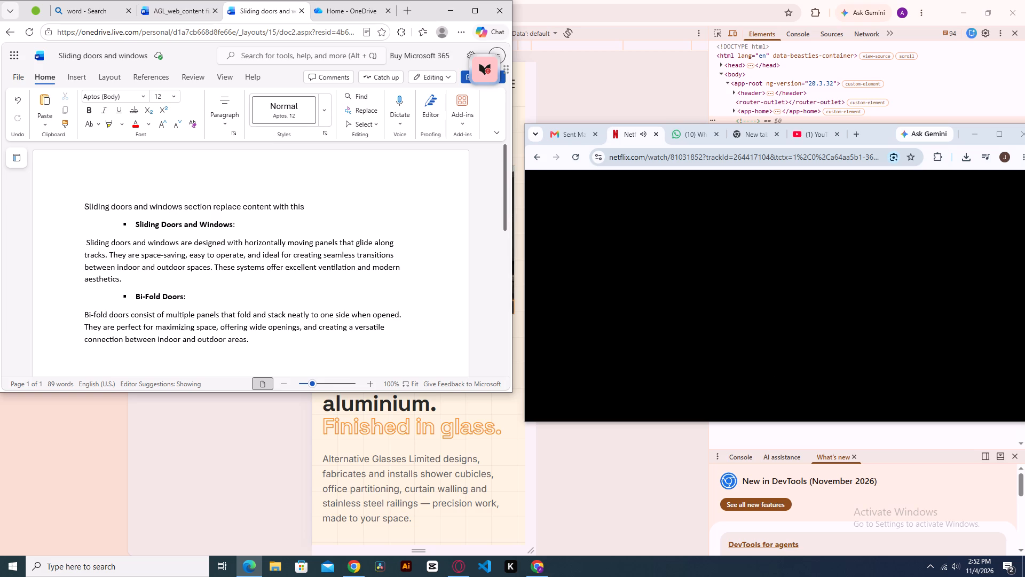
Write "Add casement window" on the empty line below the Bi-Fold Doors description.
scroll(263, 238, down, 2)
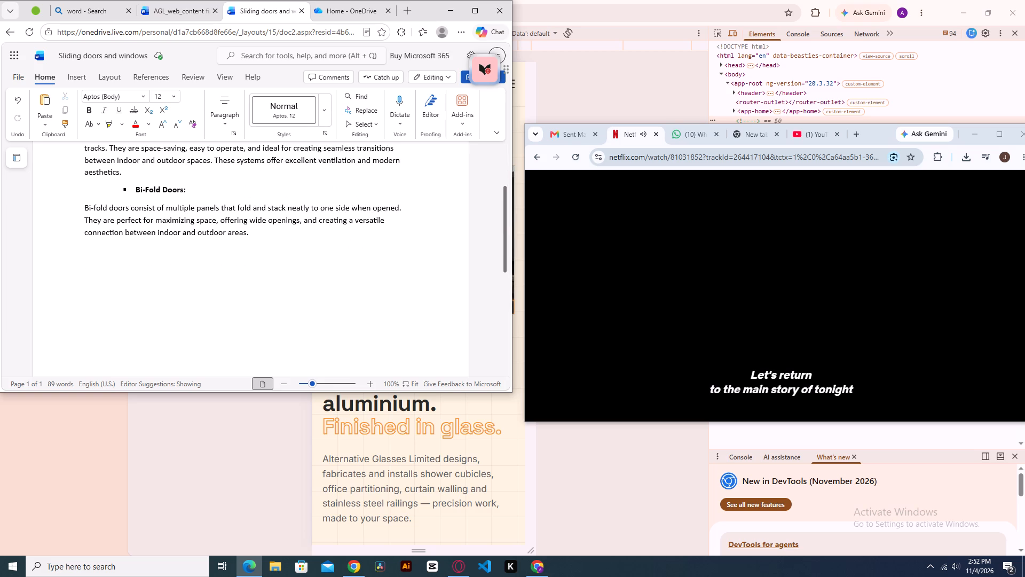
click(278, 245)
text(add)
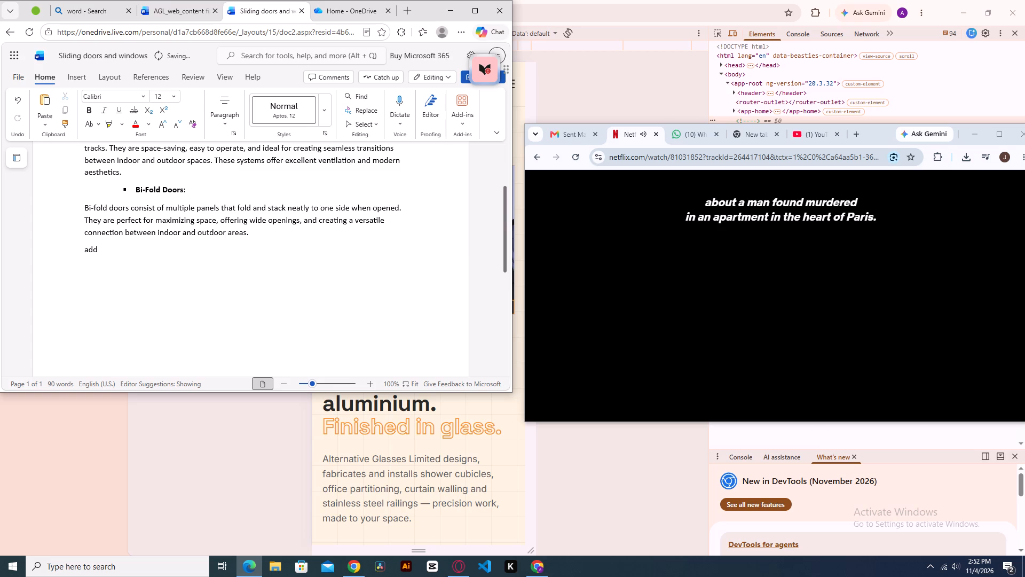
key(BackSpace)
key(BackSpace)
key(BackSpace)
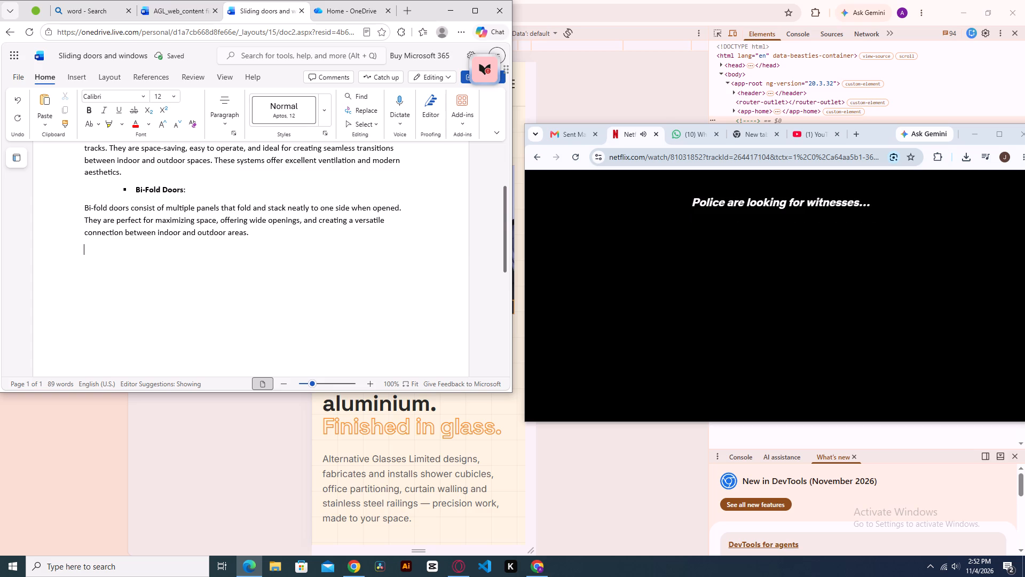
key(shift+a)
text(dd)
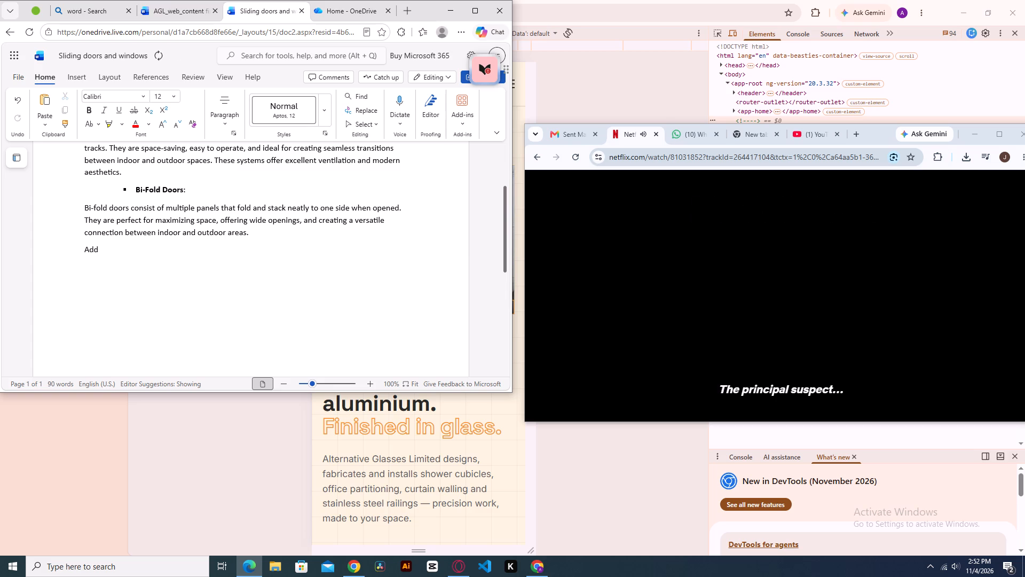
key(space)
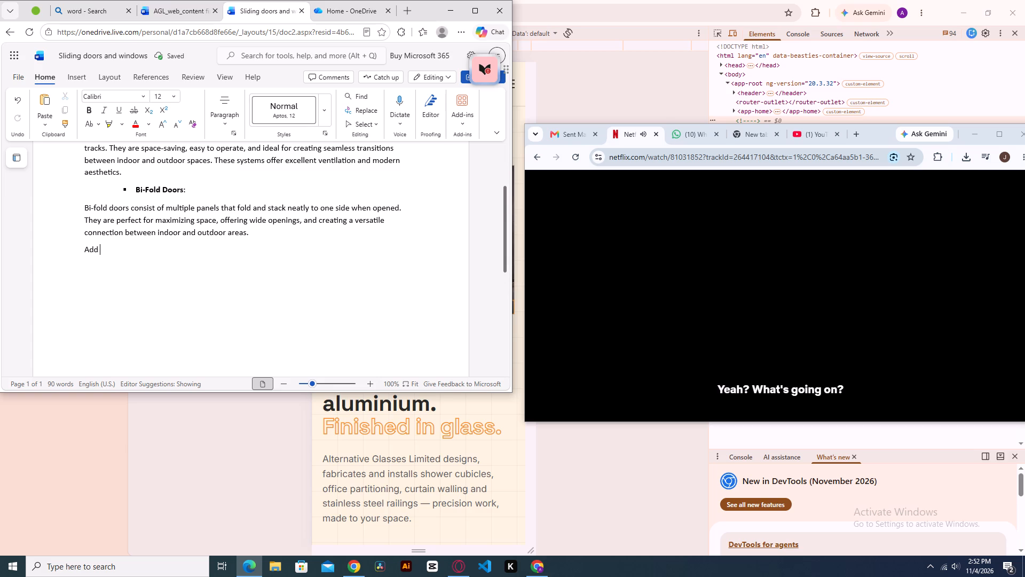
text(case)
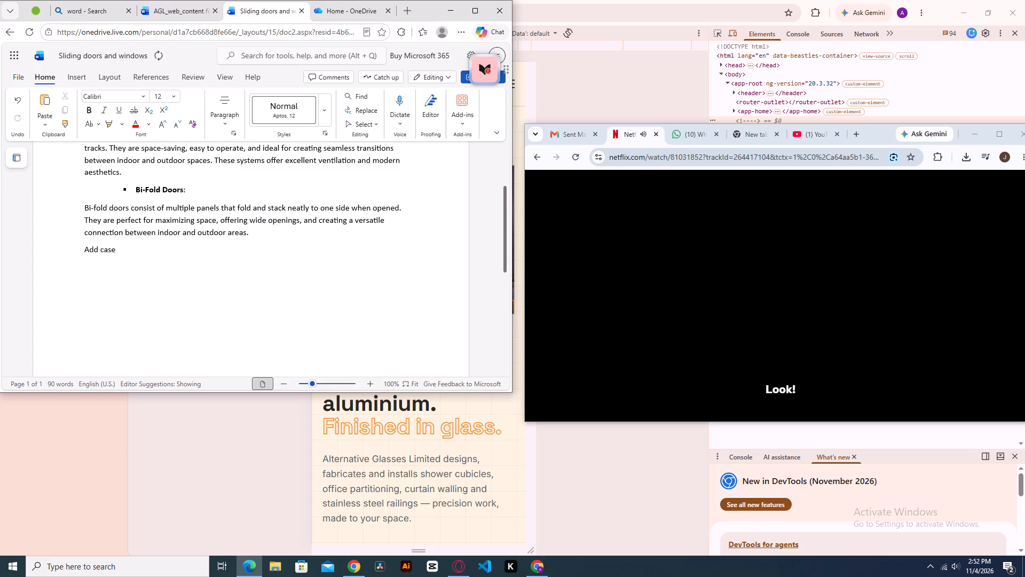
text(ment)
key(space)
text(wind)
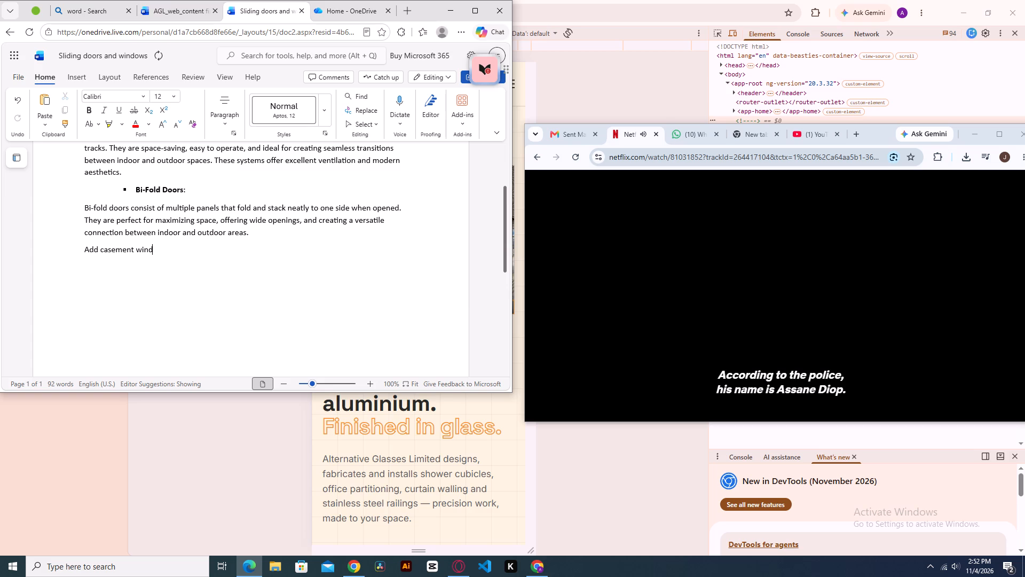
text(ow)
key(space)
Make the "Add casement window" line bold.
drag(167, 254, 96, 254)
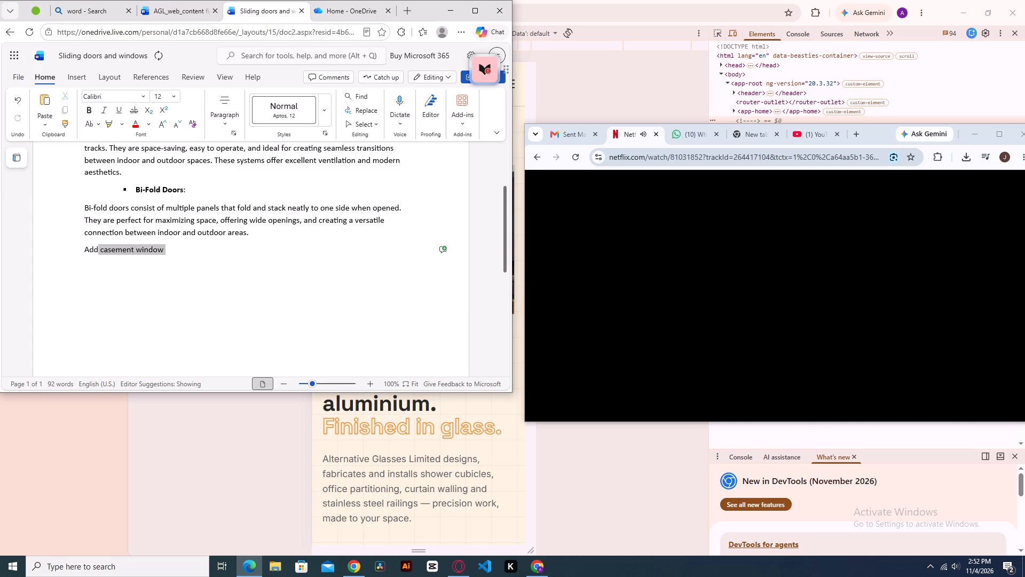
drag(96, 254, 83, 254)
key(ctrl+b)
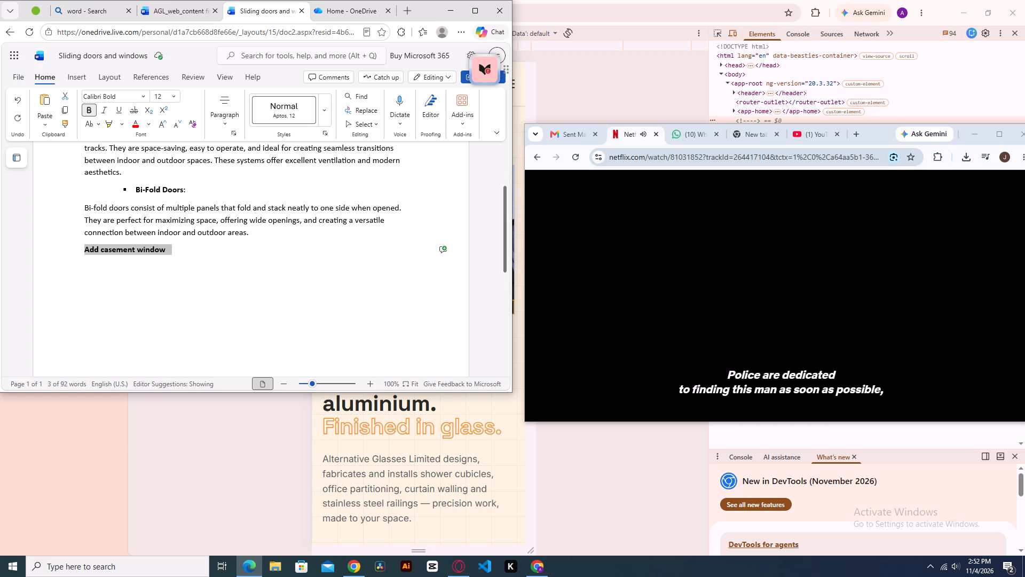
click(173, 251)
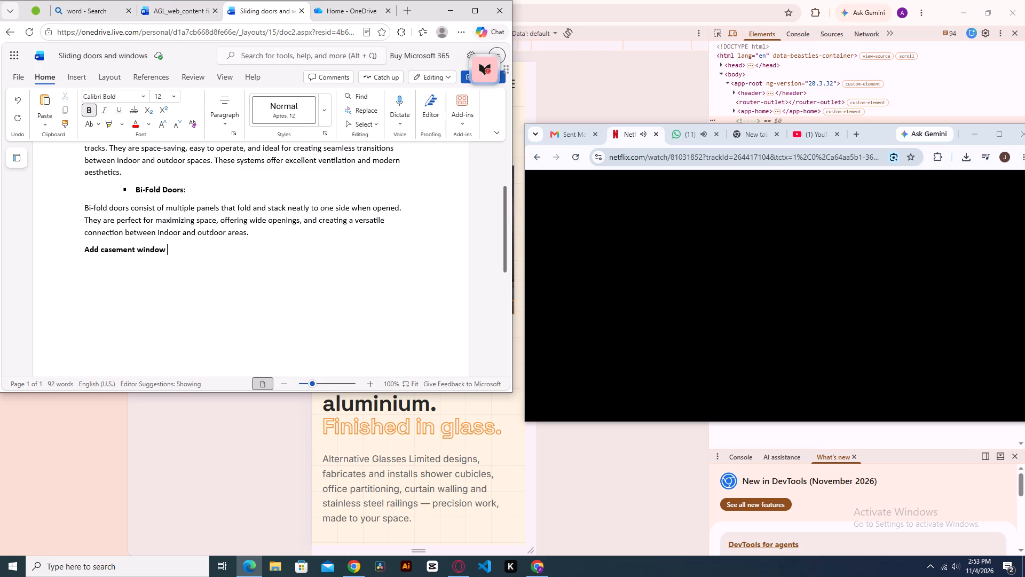
Copy the "Casement Windows" heading and description from AGL_web_content final onto a new line below "Add casement window" in the Sliding doors and windows document.
click(171, 11)
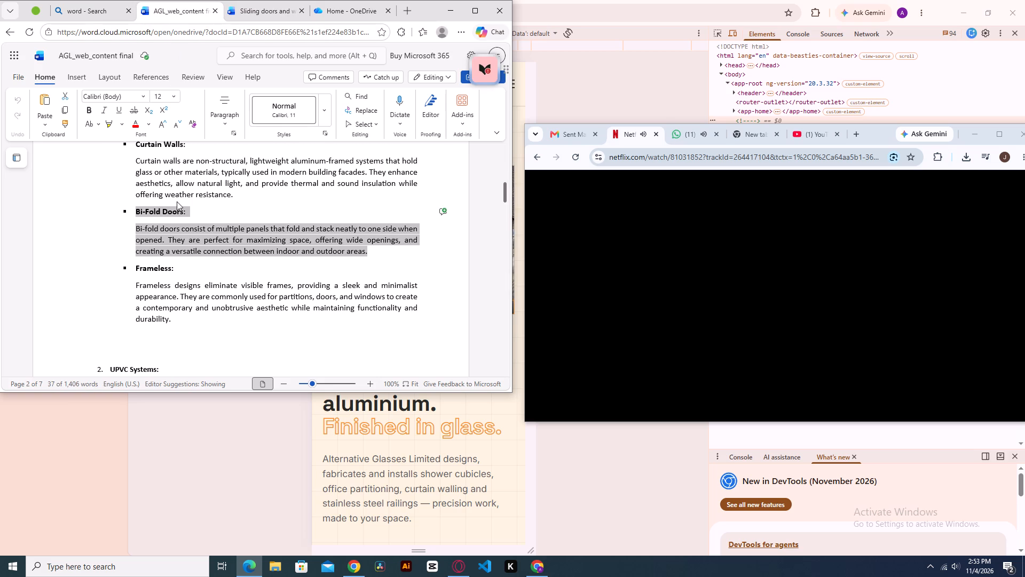
scroll(177, 201, up, 3)
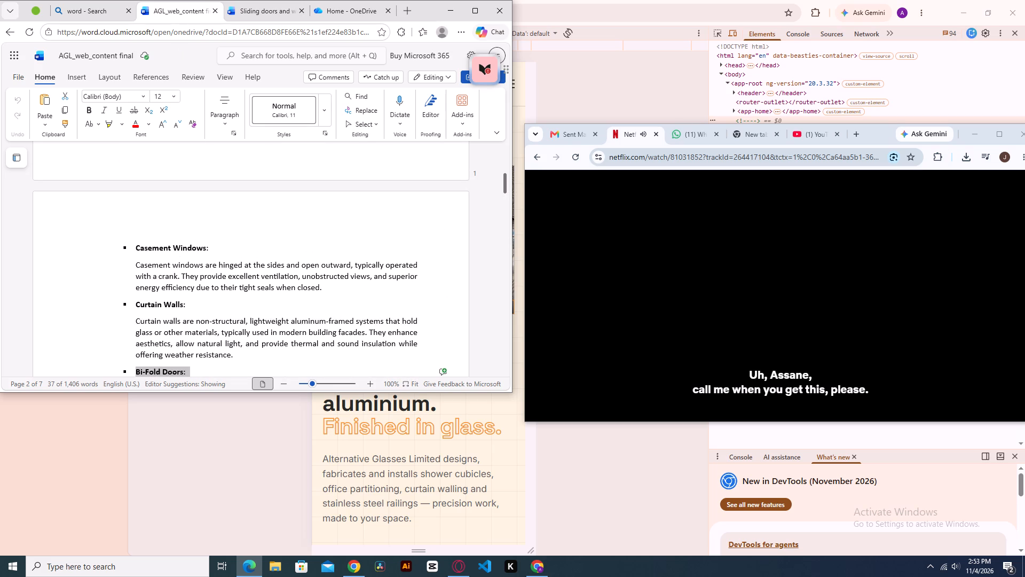
drag(126, 247, 309, 290)
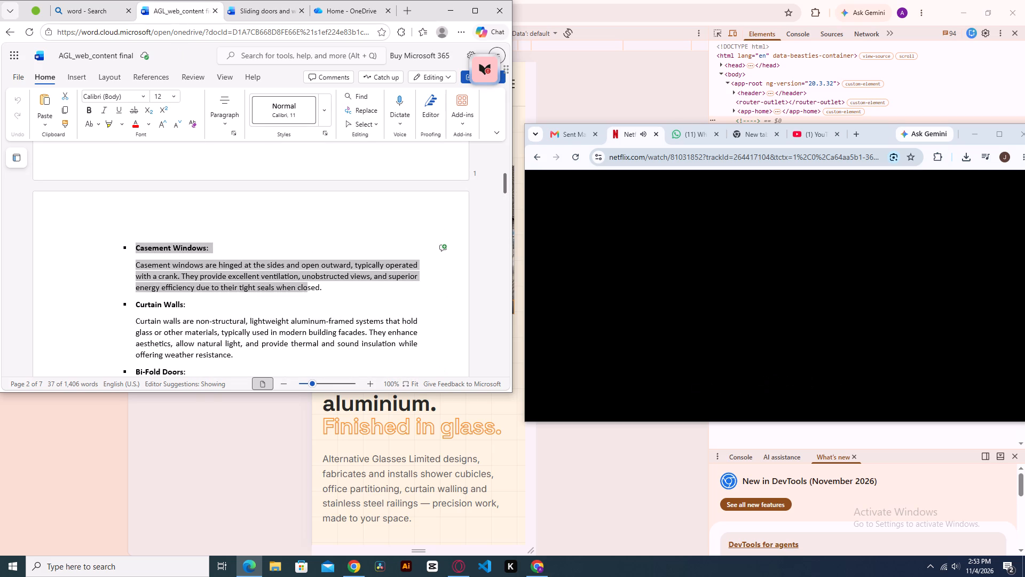
drag(309, 290, 328, 290)
right_click(246, 287)
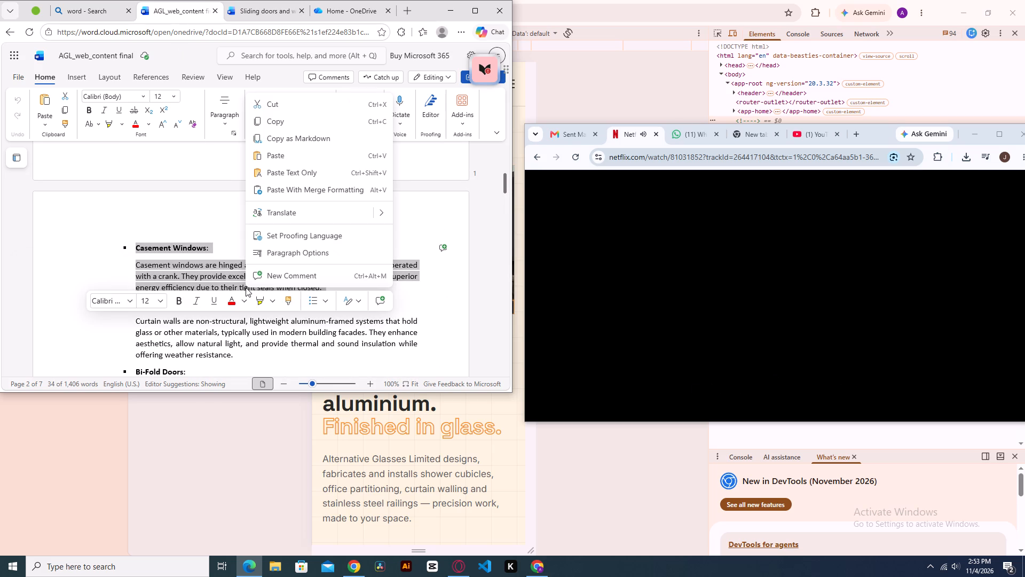
click(286, 126)
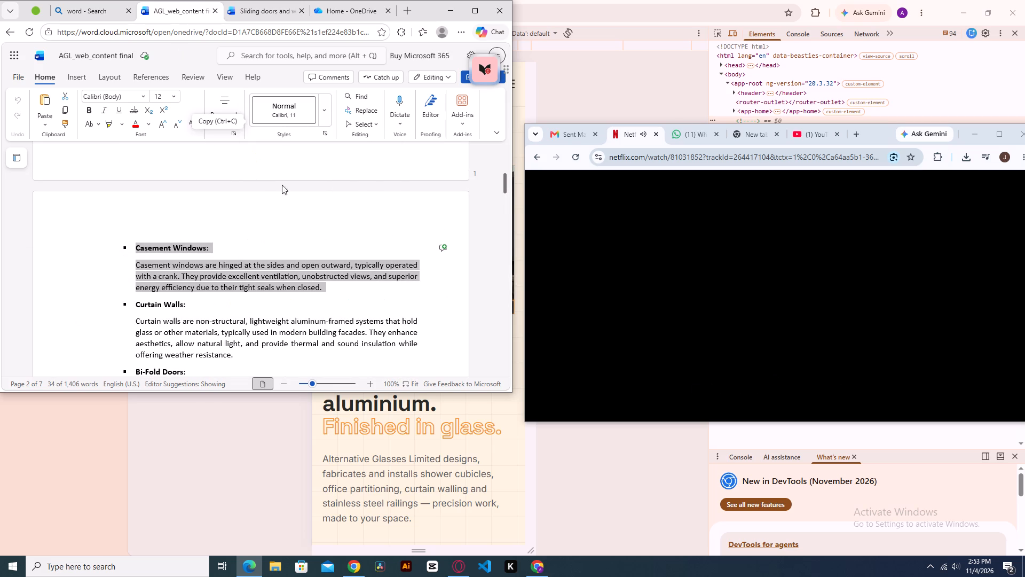
scroll(218, 298, down, 3)
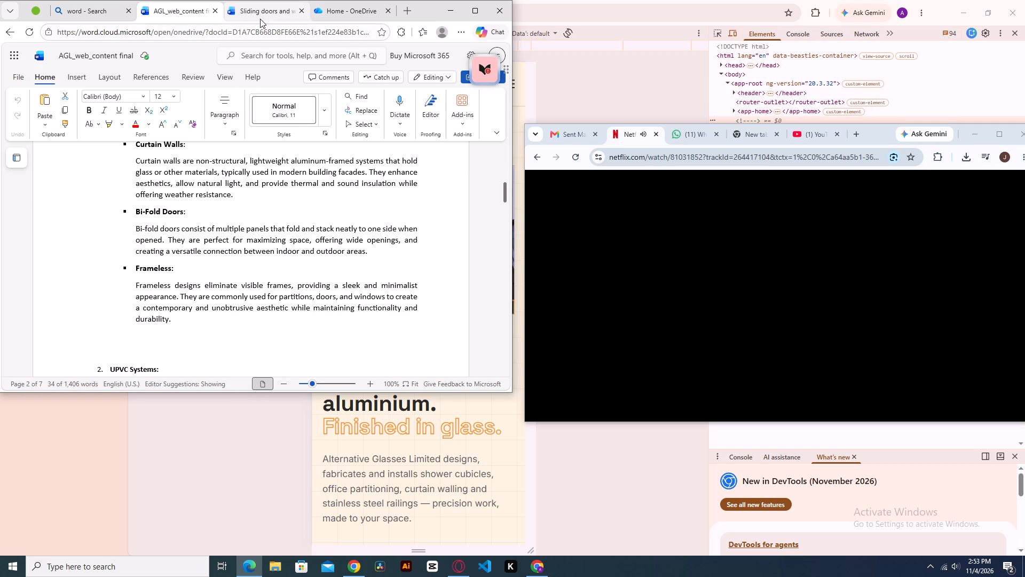
click(258, 12)
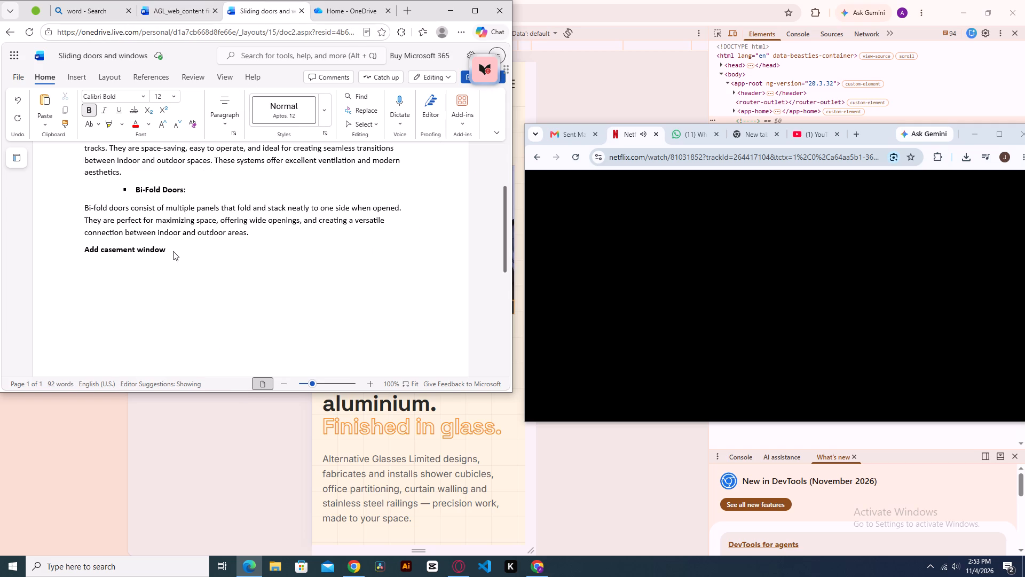
drag(172, 243, 175, 248)
key(Return)
key(ctrl+v)
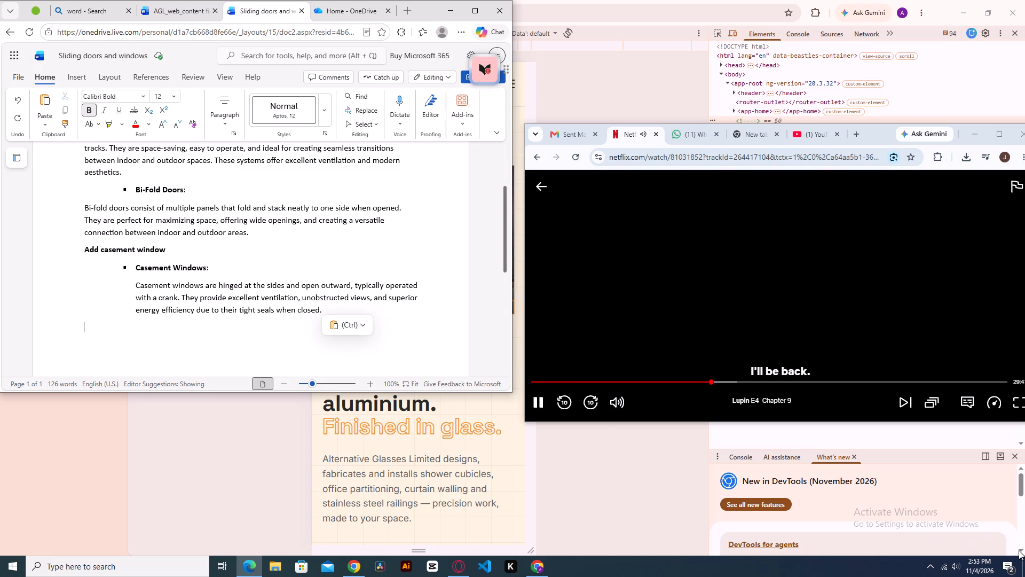
Raise the Windows system volume to 11.
click(957, 564)
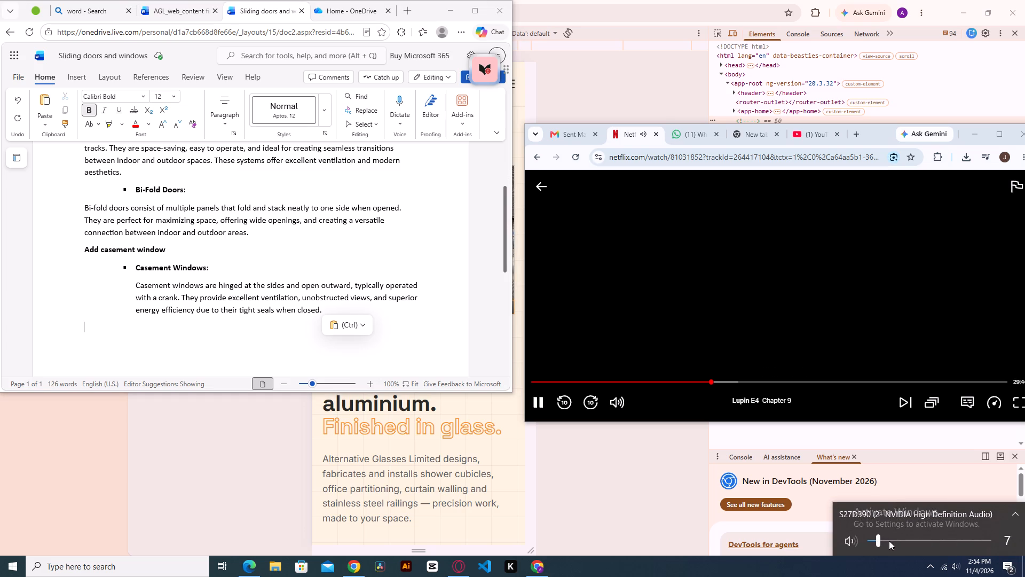
drag(876, 535, 884, 537)
click(885, 537)
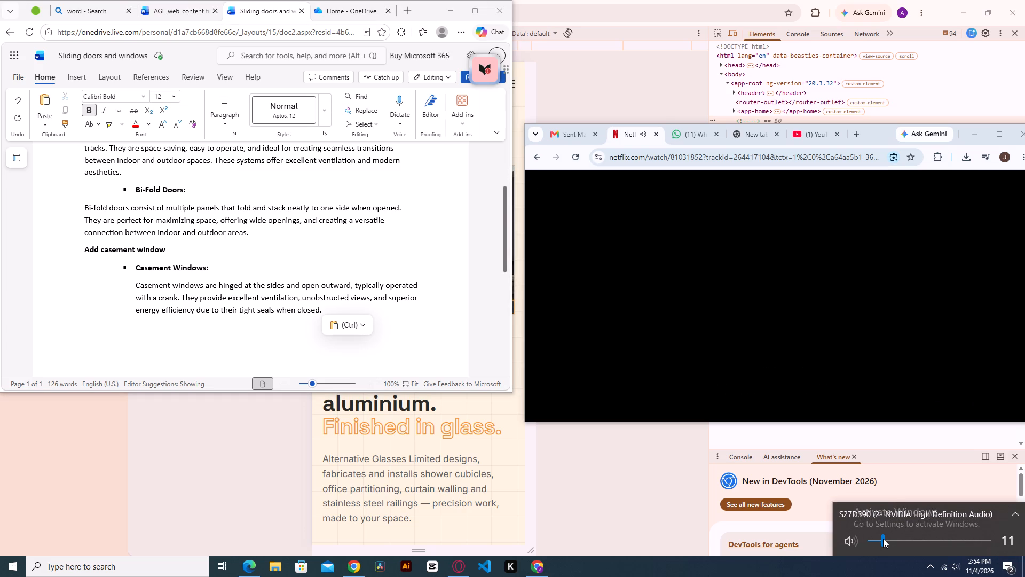
click(883, 539)
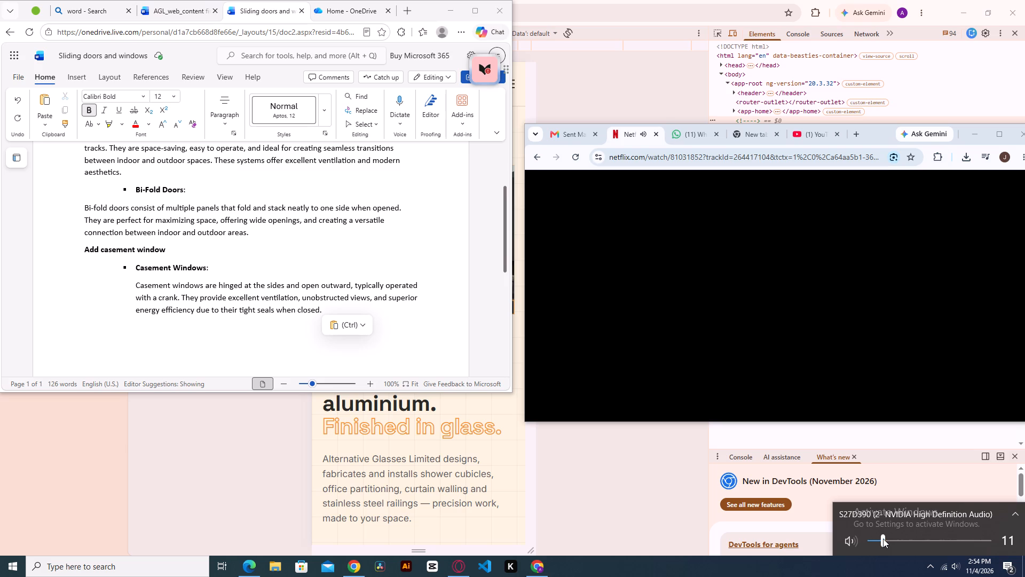
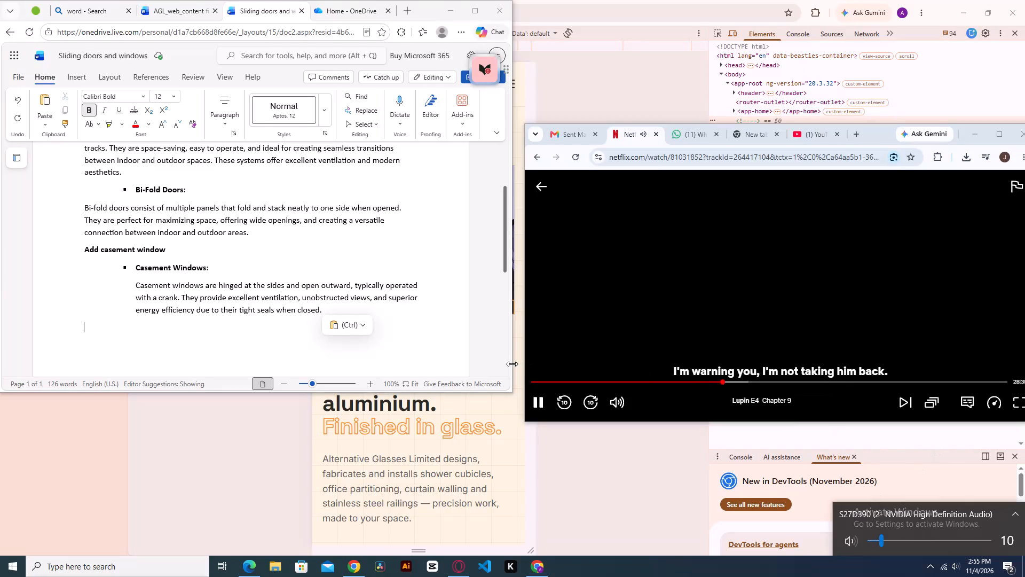
Write "Add curtain walling content" on the empty line below the Casement Windows description in the Sliding doors and windows document.
click(209, 253)
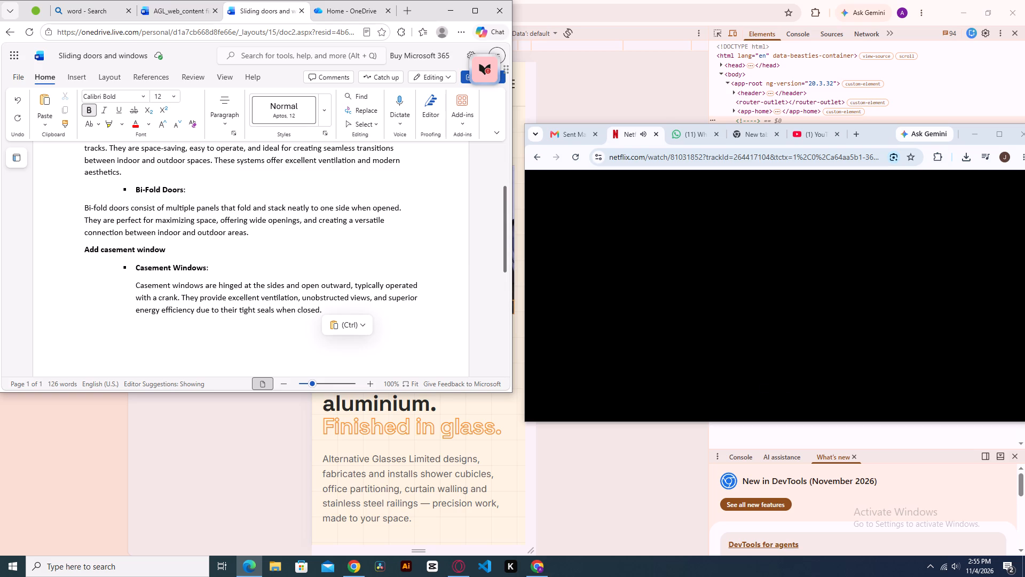
scroll(153, 260, down, 2)
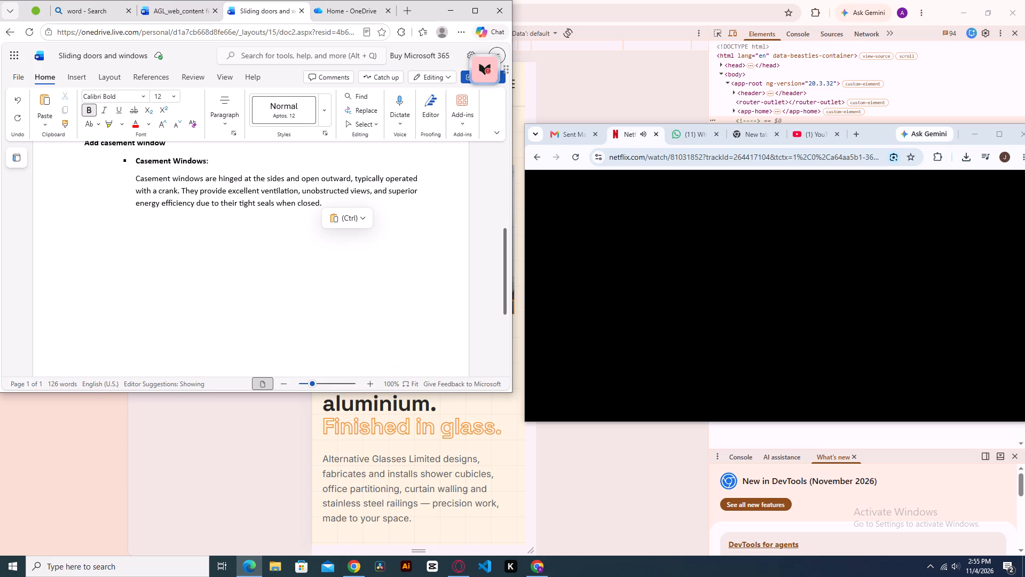
click(236, 236)
text(add)
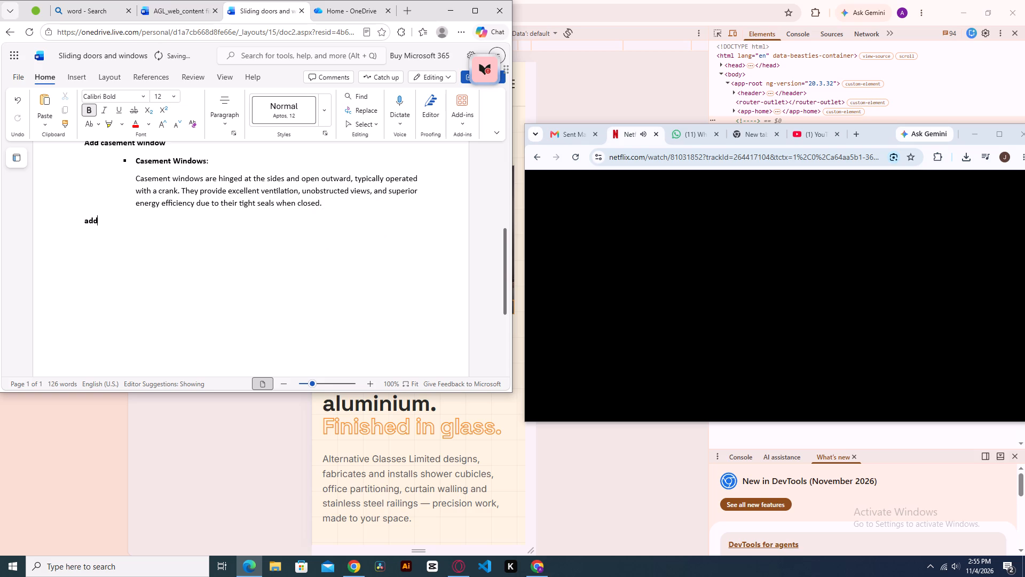
key(space)
text(curta)
text(in walli)
text(ng content)
key(space)
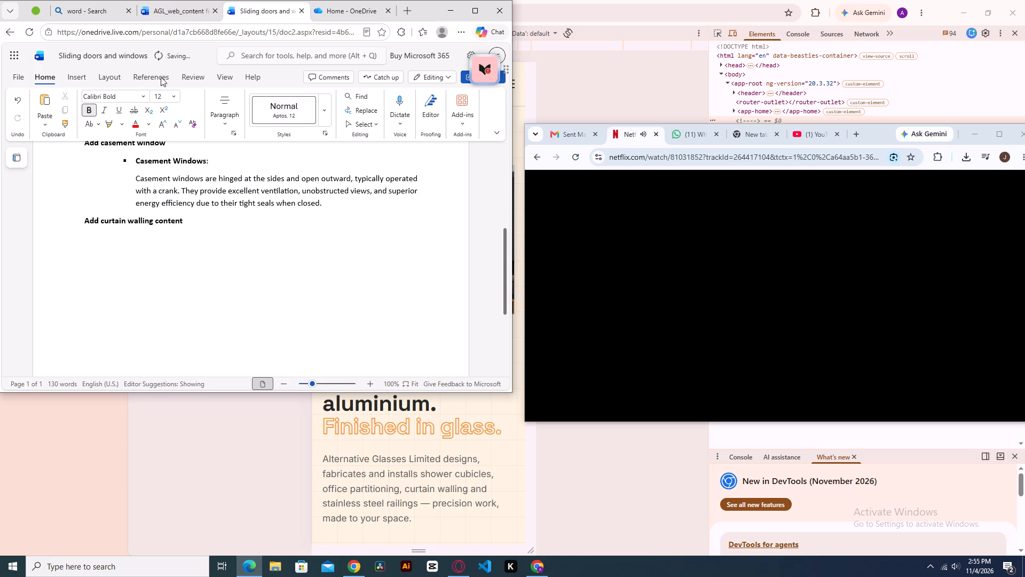
Copy the "Curtain Walls" heading and description from AGL_web_content final onto a new line below "Add curtain walling content" in the Sliding doors and windows document.
click(194, 14)
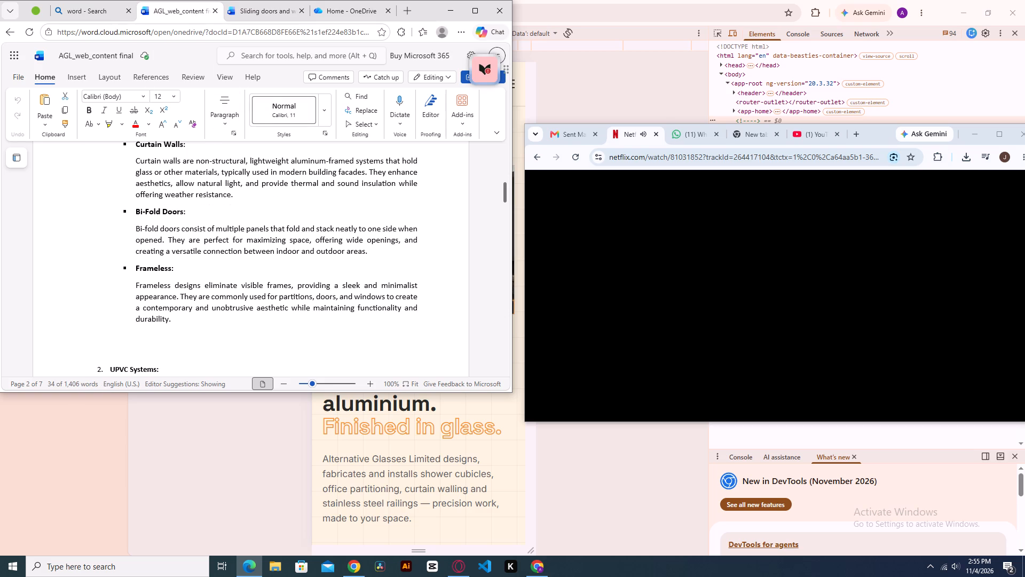
scroll(161, 241, up, 1)
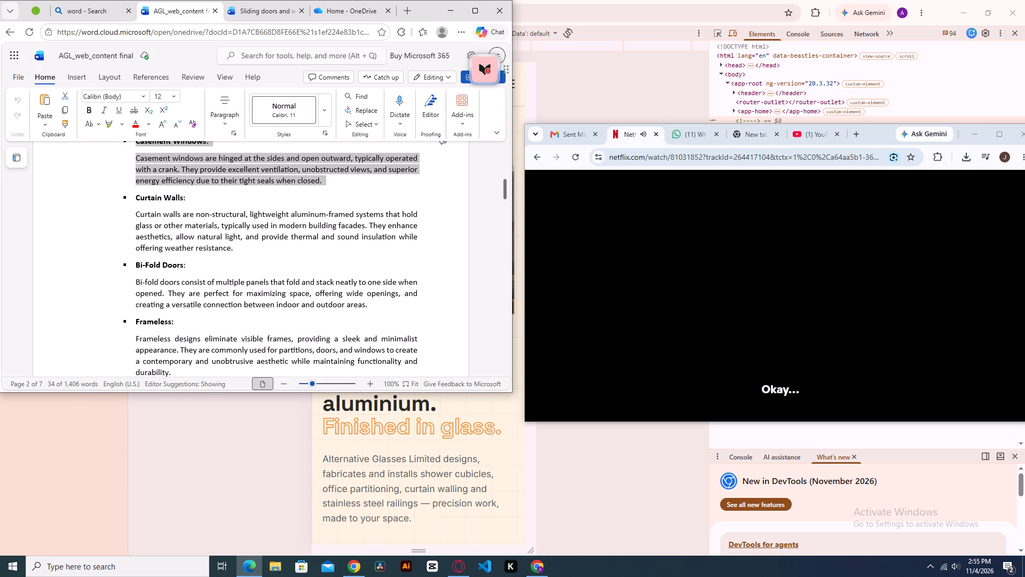
drag(132, 198, 239, 247)
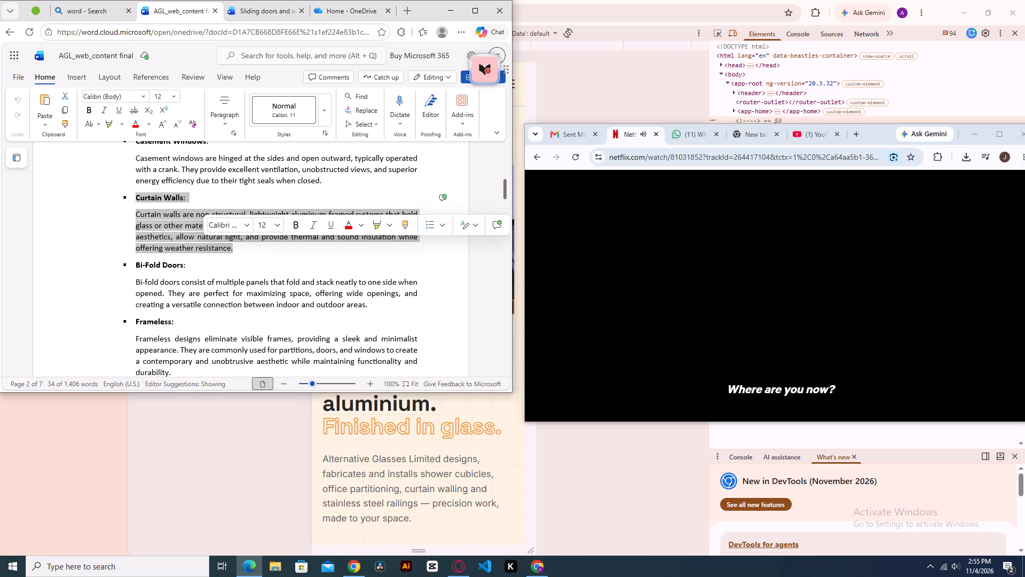
key(ctrl+c)
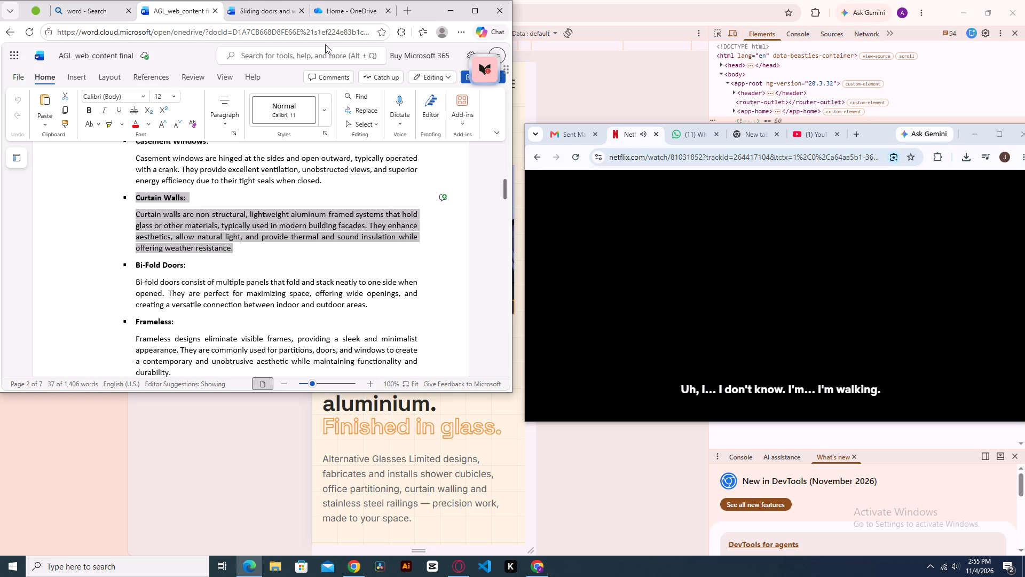
click(269, 3)
key(Return)
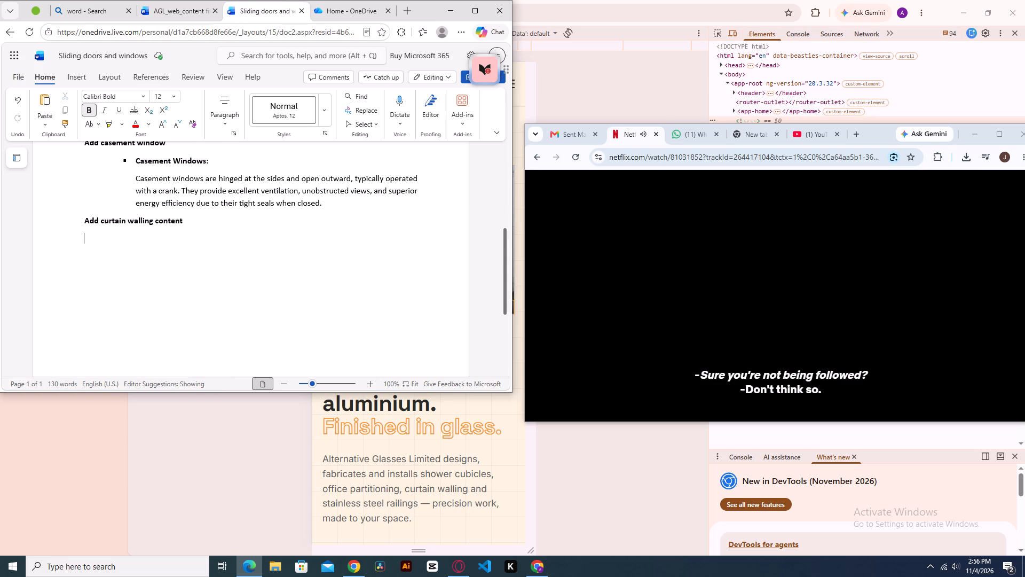
key(ctrl+v)
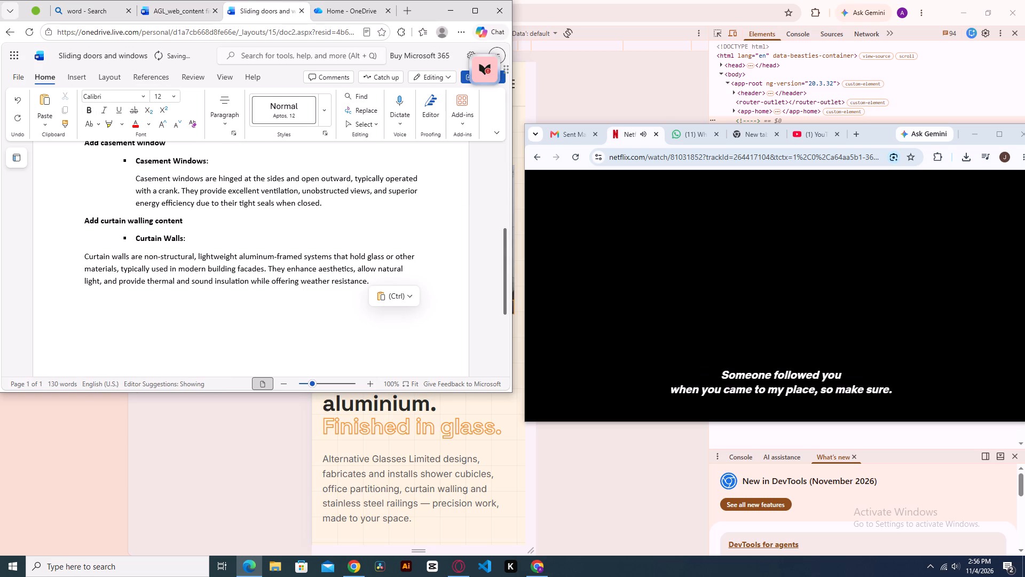
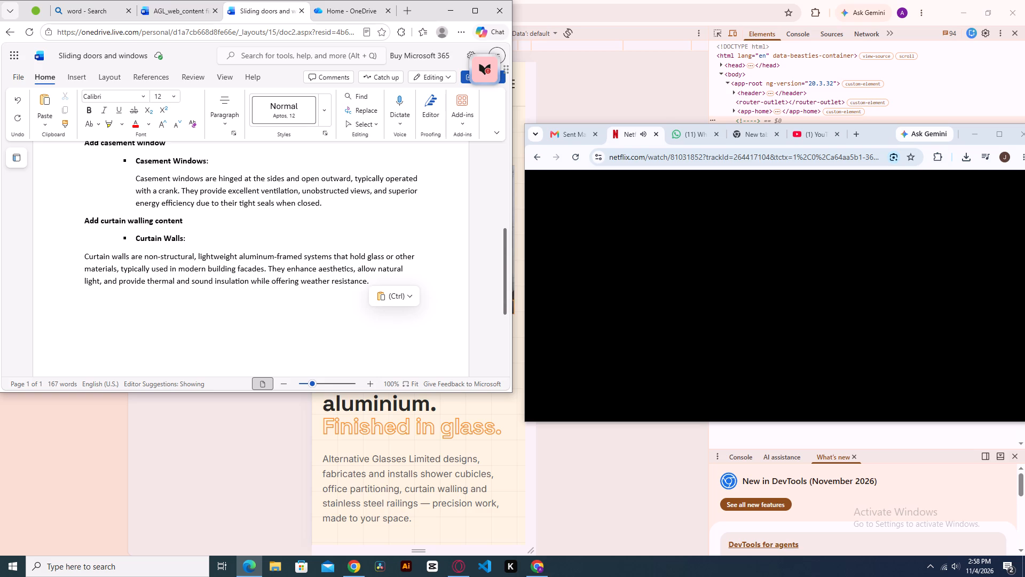
Add an empty line below the Curtain Walls description in the Sliding doors and windows document.
click(182, 309)
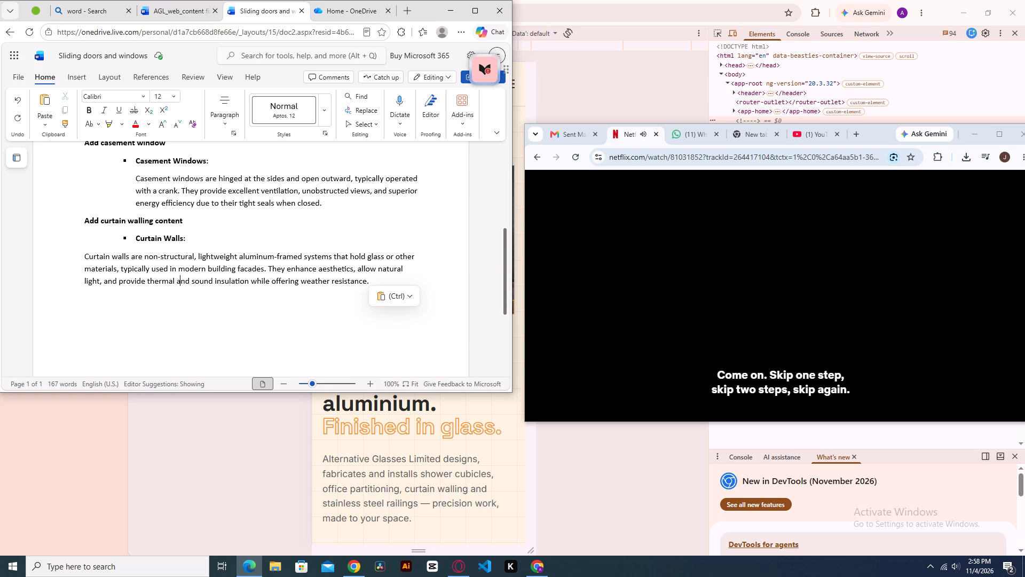
click(374, 277)
key(Return)
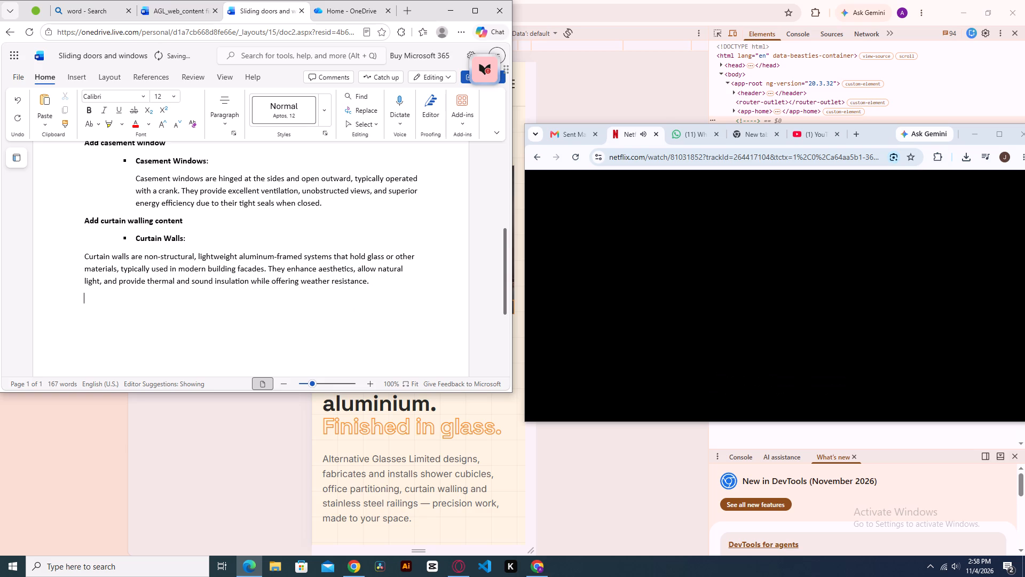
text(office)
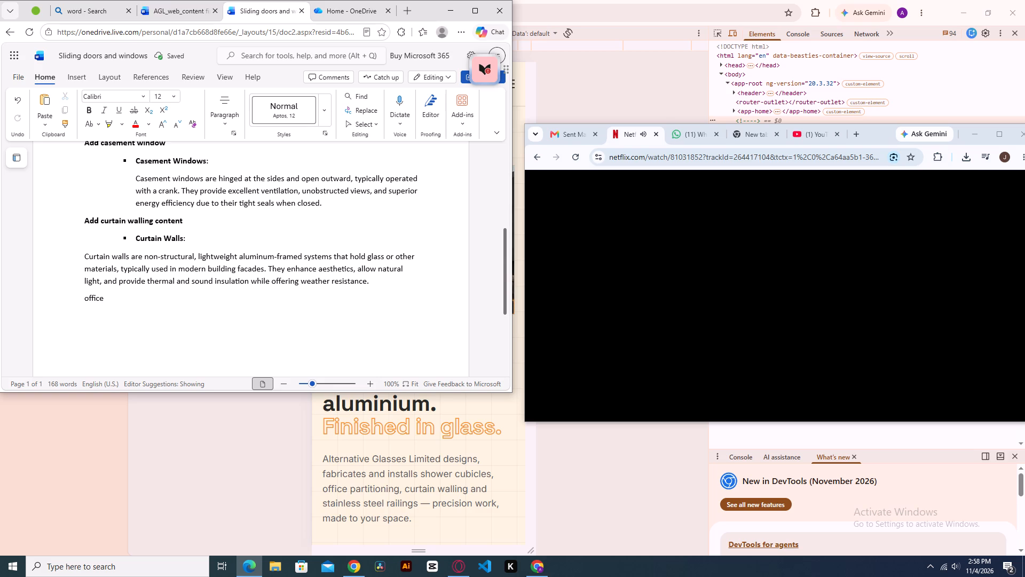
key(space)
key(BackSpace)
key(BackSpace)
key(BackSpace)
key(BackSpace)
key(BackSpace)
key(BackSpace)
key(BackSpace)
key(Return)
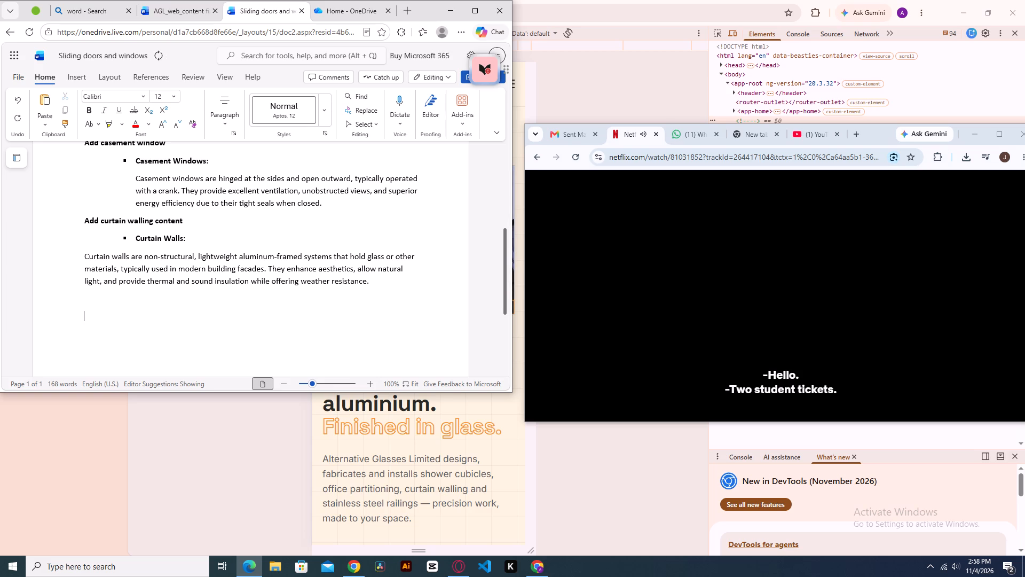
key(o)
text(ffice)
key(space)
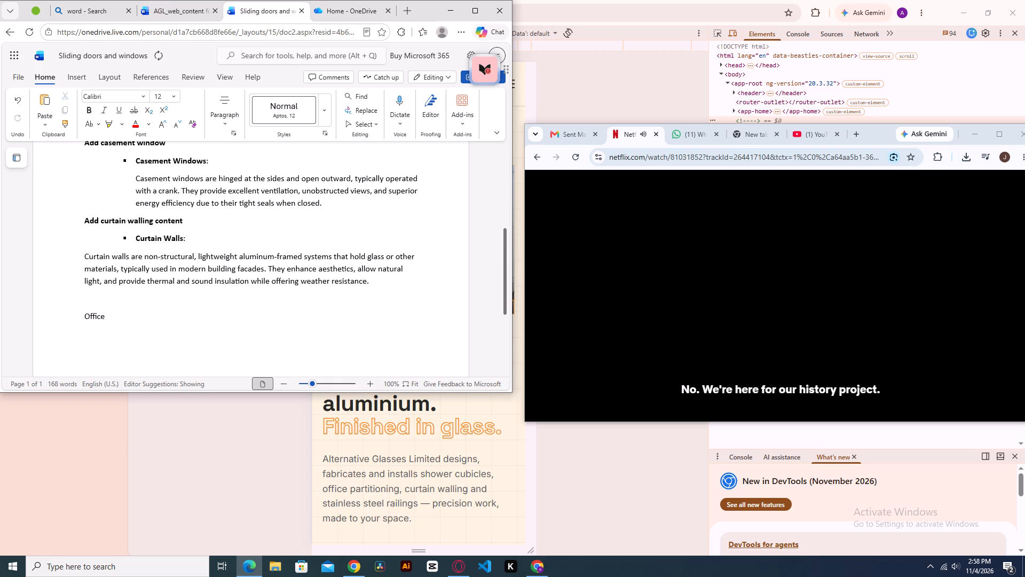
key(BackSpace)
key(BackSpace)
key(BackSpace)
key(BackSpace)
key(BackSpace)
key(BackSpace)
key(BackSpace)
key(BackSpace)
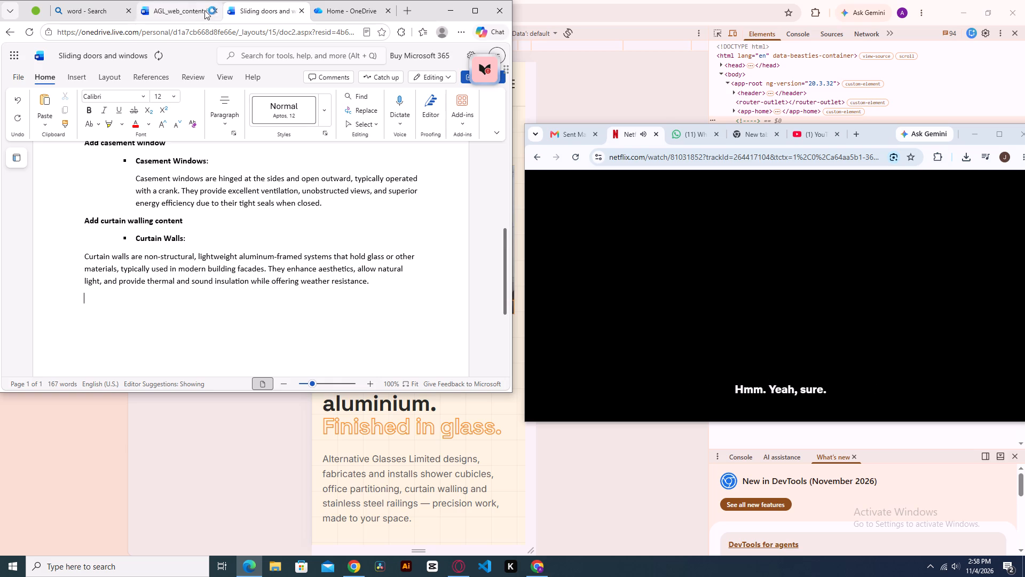
Switch to the AGL_web_content final document and look through the product descriptions following Curtain Walls, from Bi-Fold Doors to UPVC Systems.
click(190, 4)
scroll(176, 219, down, 2)
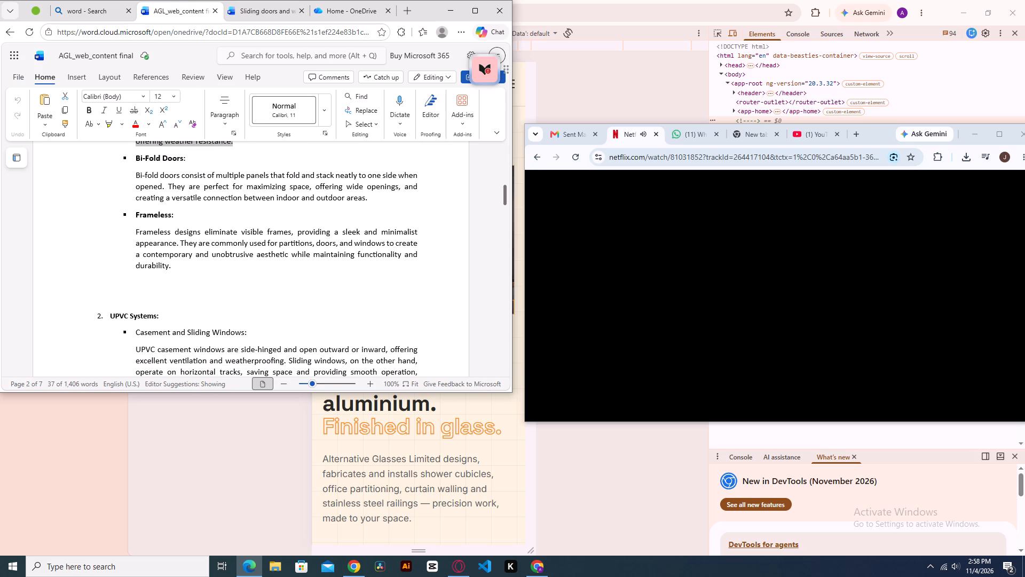
scroll(182, 224, down, 1)
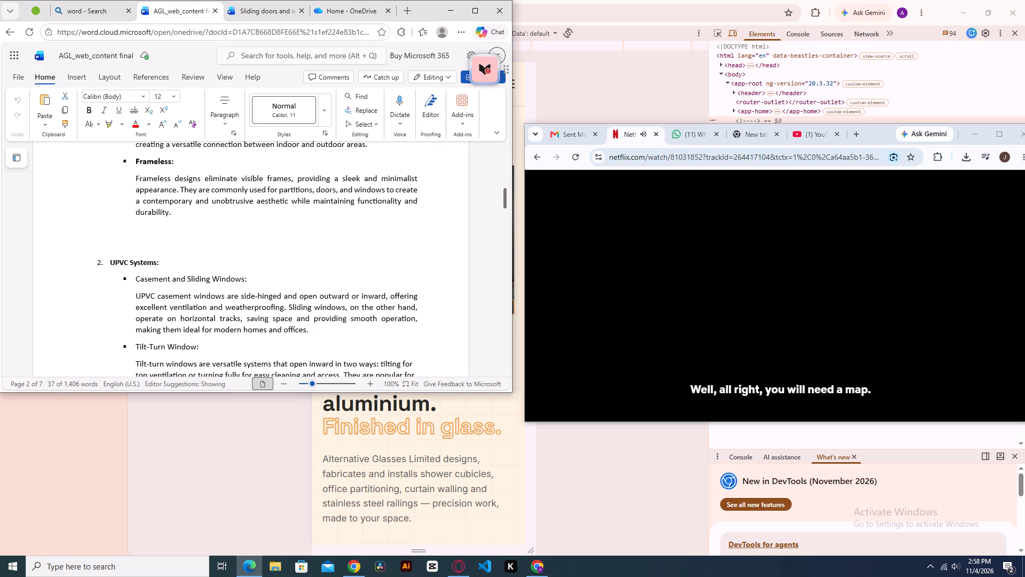
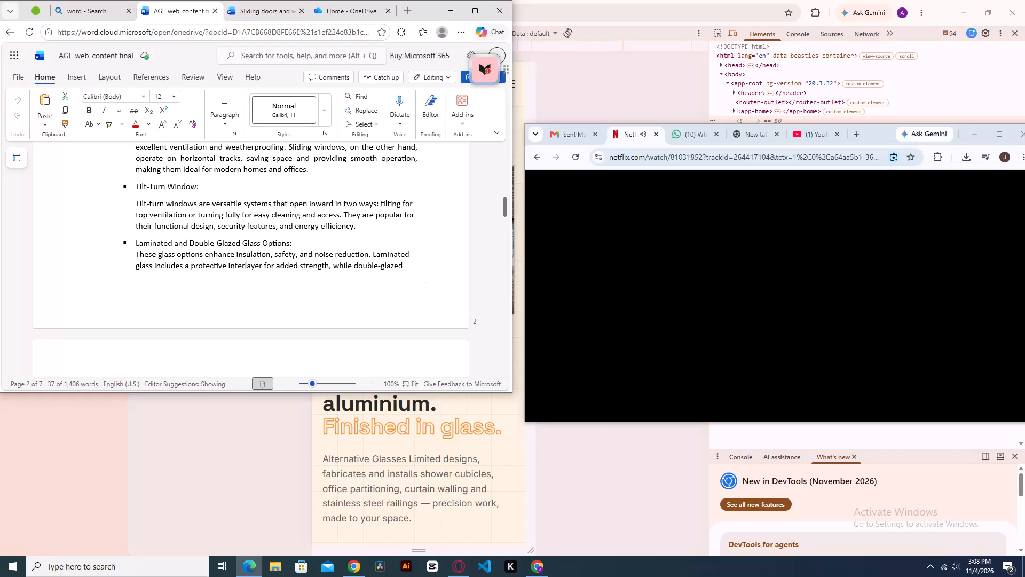
Look through the rest of the UPVC glass options and the Special Features section in AGL_web_content final.
scroll(336, 205, down, 1)
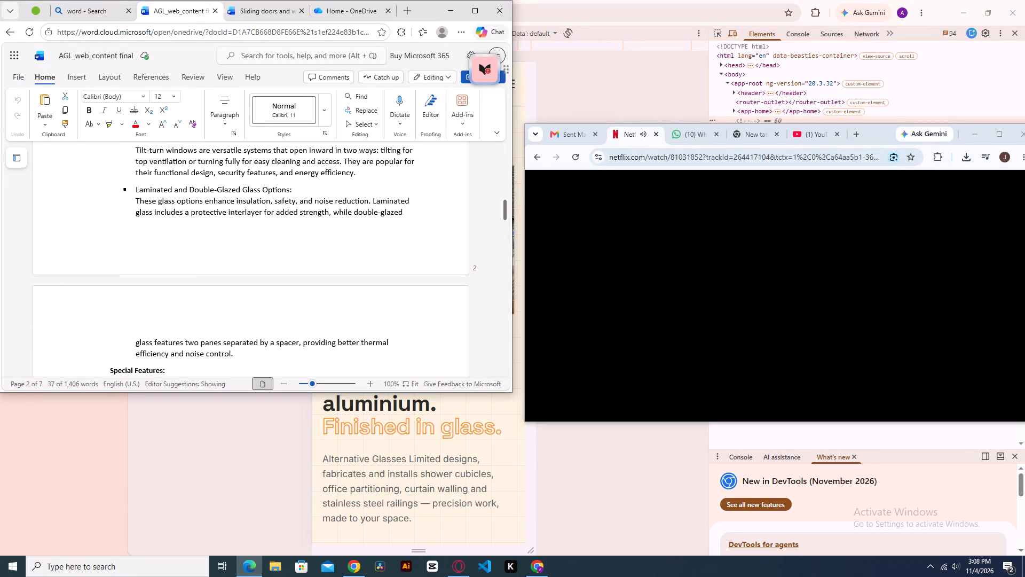
scroll(336, 205, down, 3)
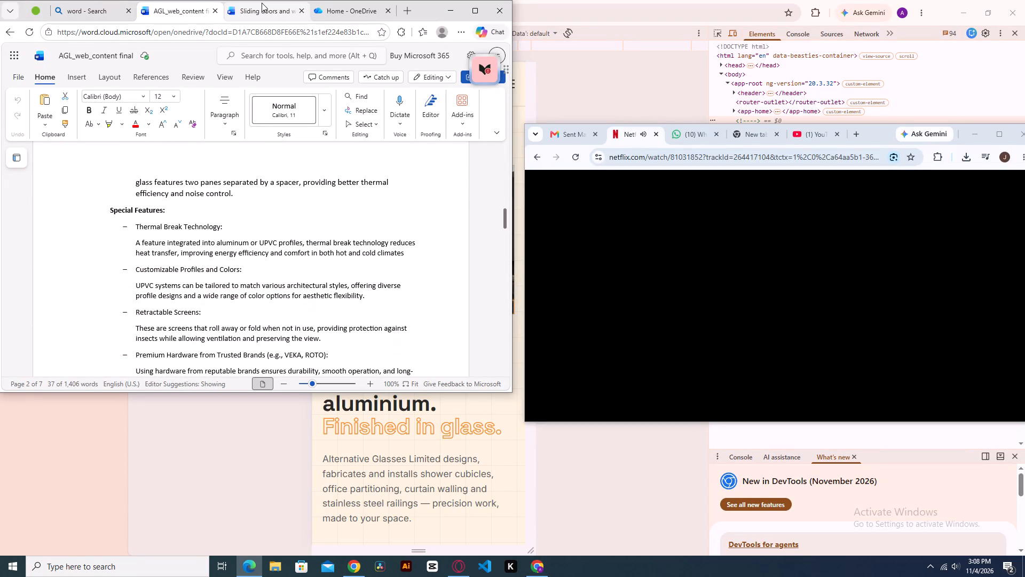
Switch to the Sliding doors and windows document and review the compiled content down to the end of the Curtain Walls description.
click(262, 3)
scroll(240, 168, down, 3)
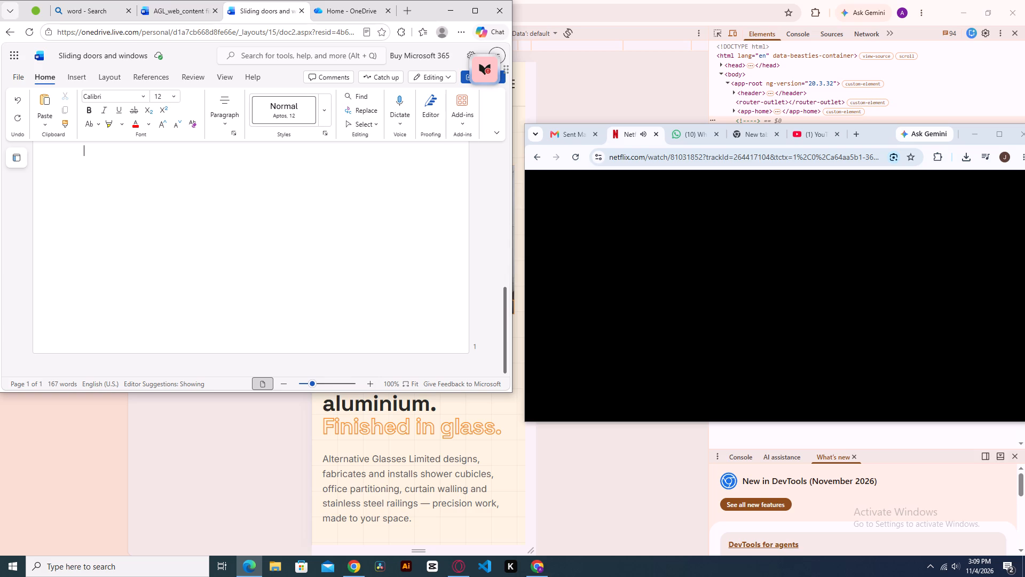
scroll(237, 168, down, 2)
scroll(123, 78, up, 3)
scroll(162, 184, up, 5)
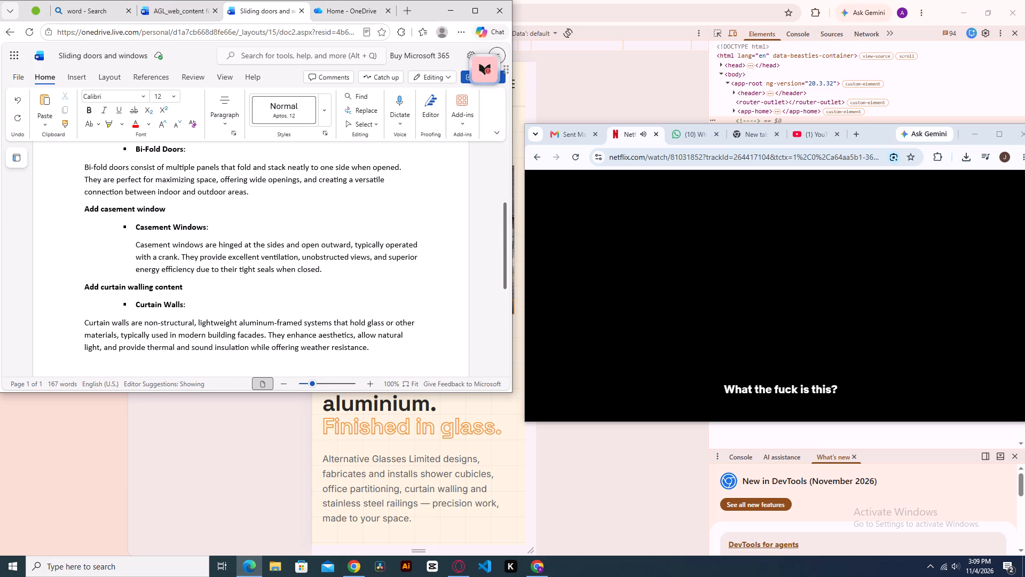
scroll(160, 176, up, 3)
scroll(160, 175, down, 7)
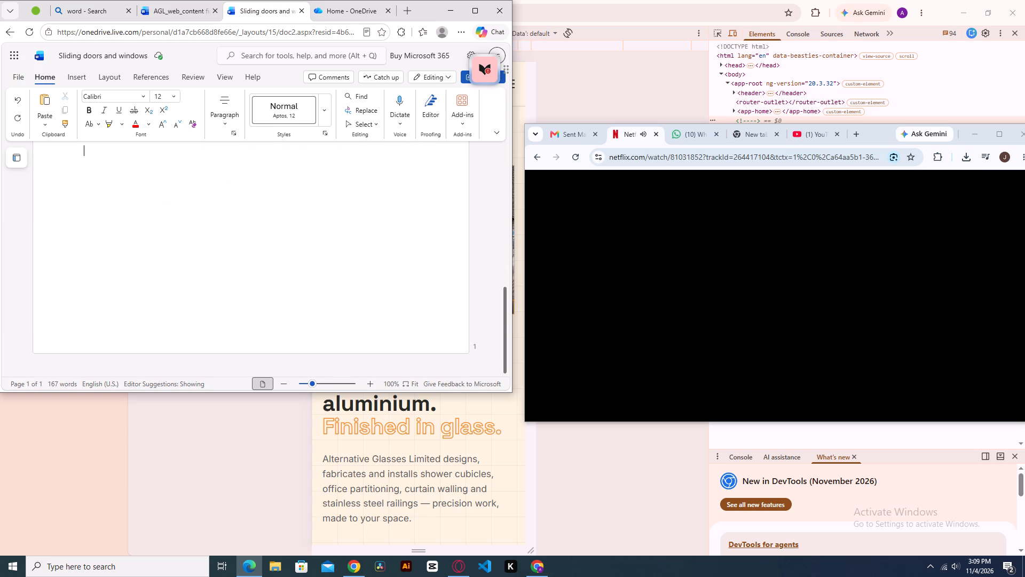
scroll(160, 179, up, 1)
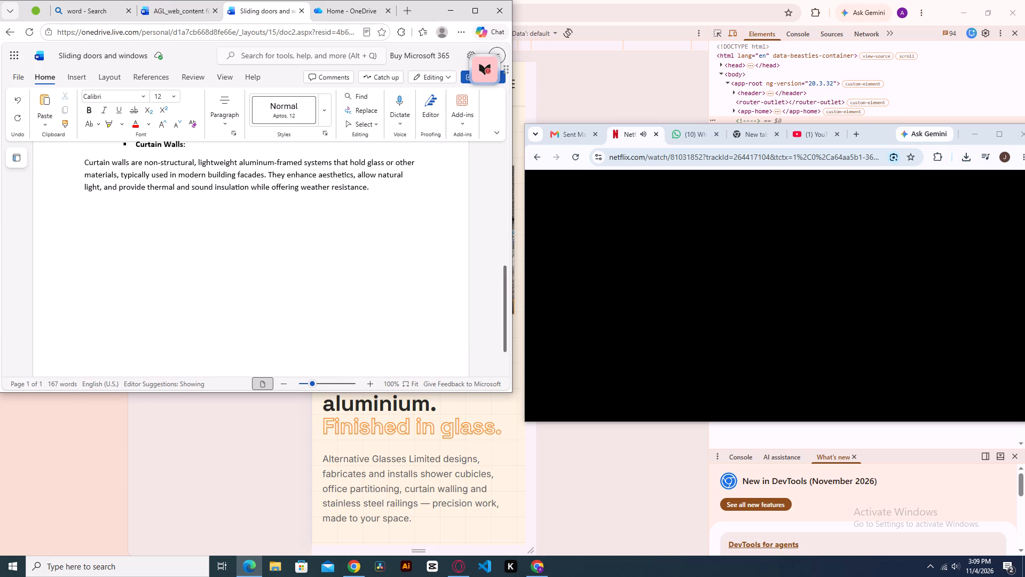
Add the instruction "Adjust the shower cubicle image for it to fit in the frame" on the empty line below the Curtain Walls description.
text(AA)
key(BackSpace)
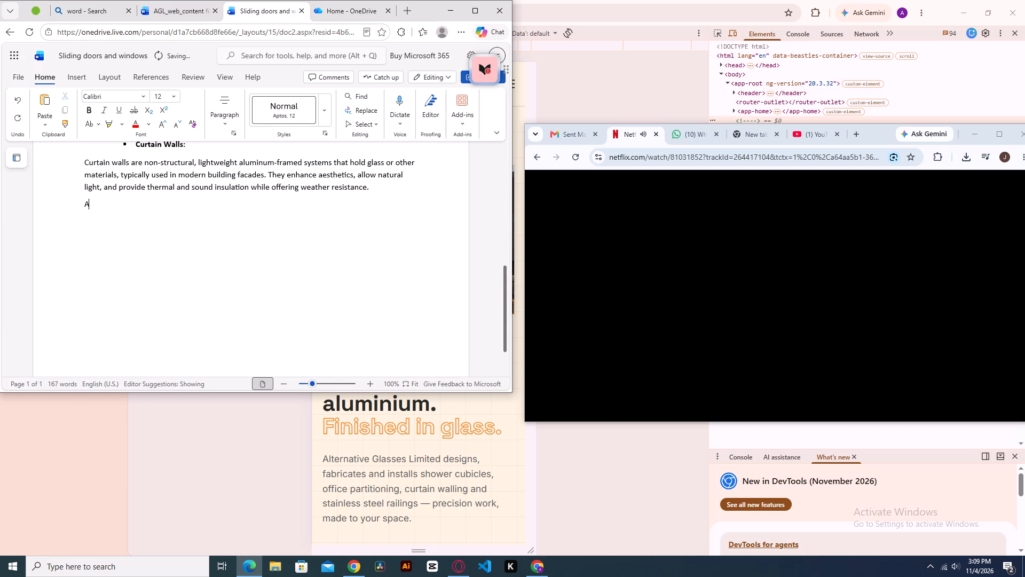
text(djust the shower cubicle image)
key(space)
text(for it t)
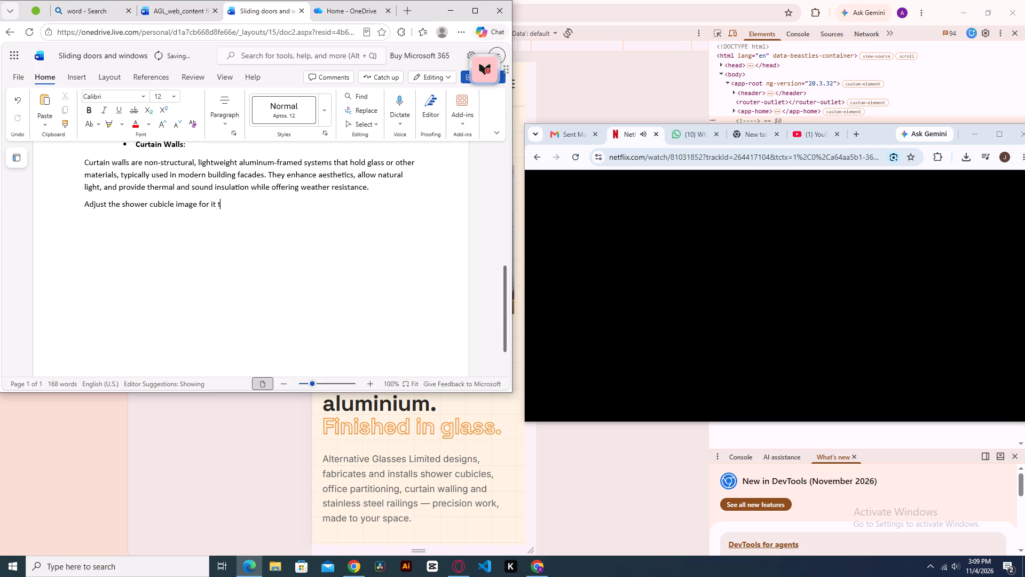
key(BackSpace)
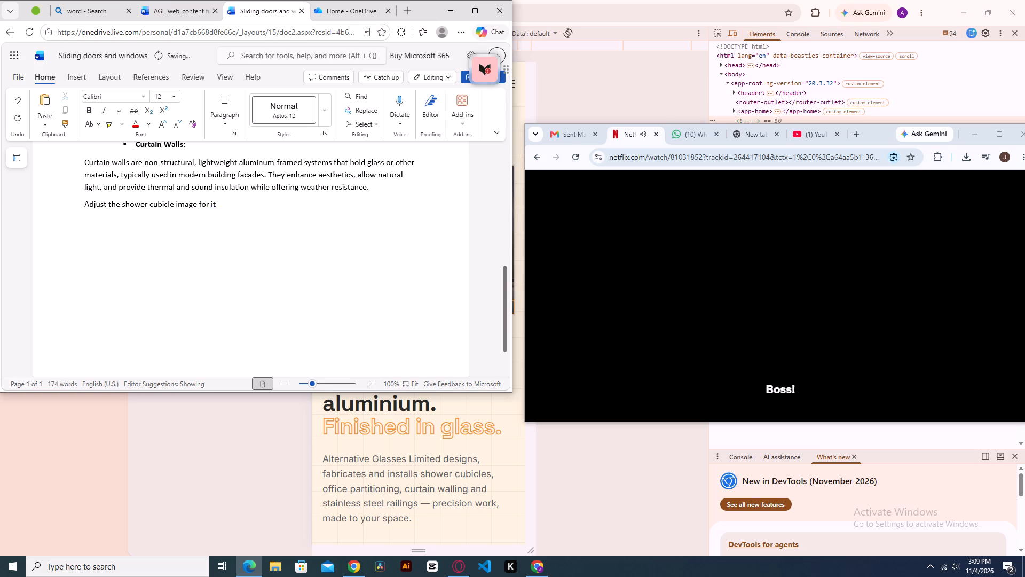
text(to fit in the frame)
key(space)
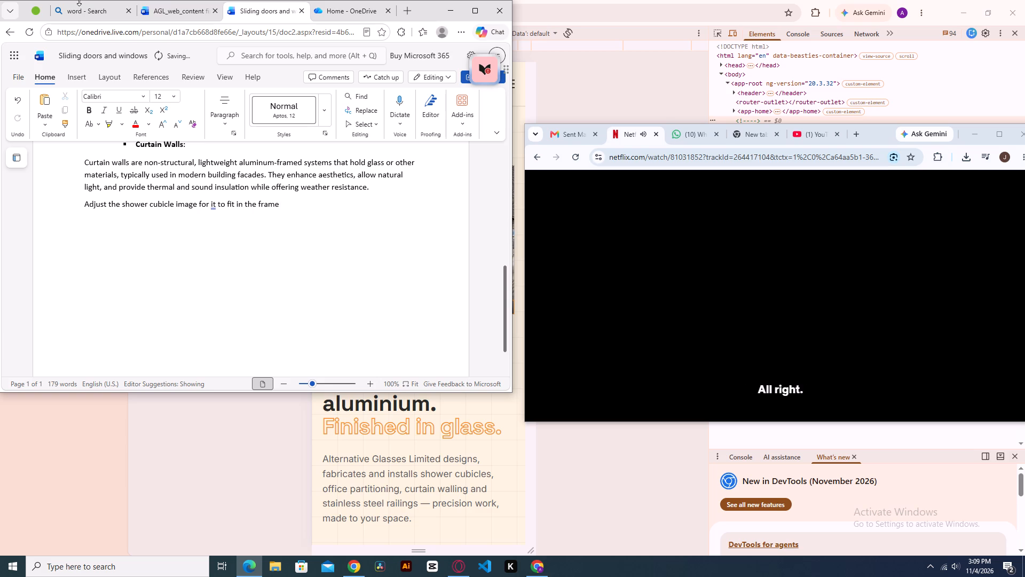
Make the shower cubicle image instruction line bold, undoing any accidental replacement of its text.
scroll(79, 0, up, 1)
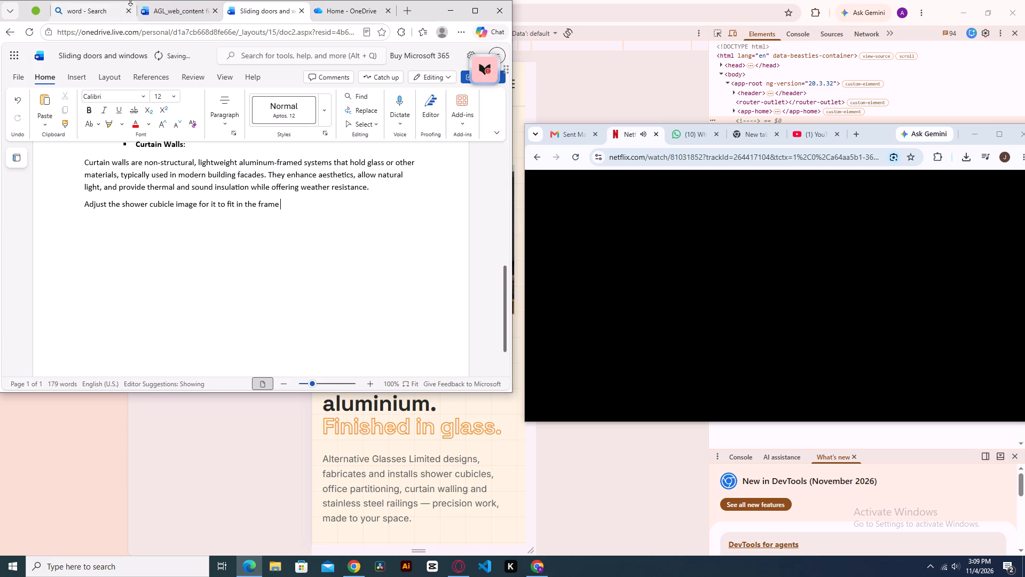
drag(287, 200, 101, 194)
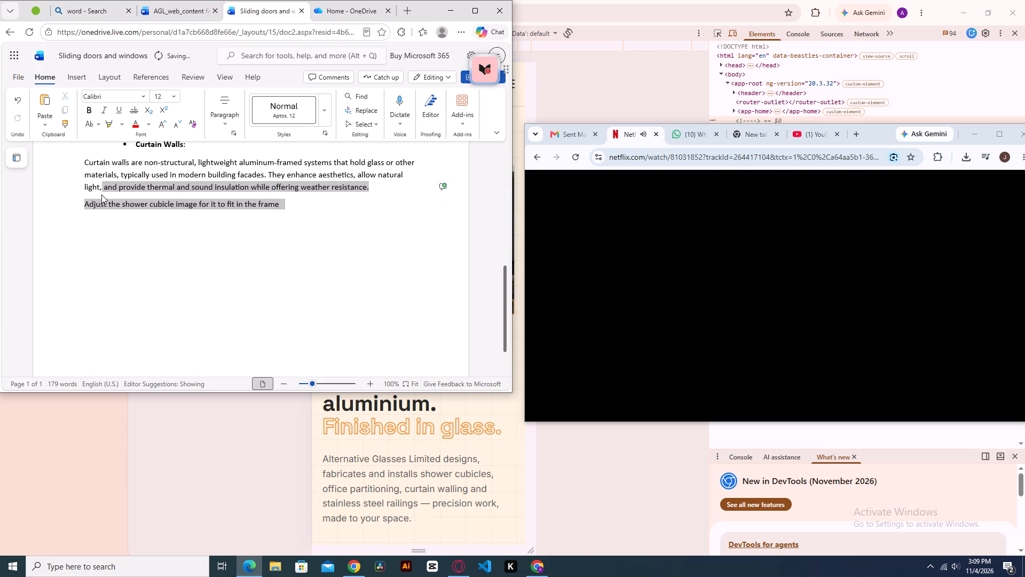
drag(101, 194, 86, 209)
key(shift+b)
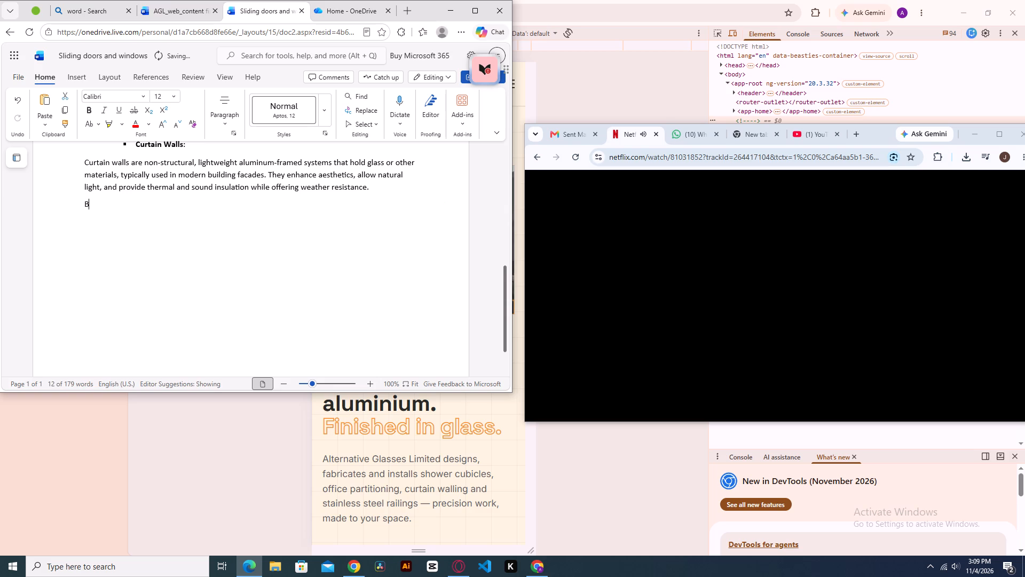
key(BackSpace)
text(ZZ)
key(BackSpace)
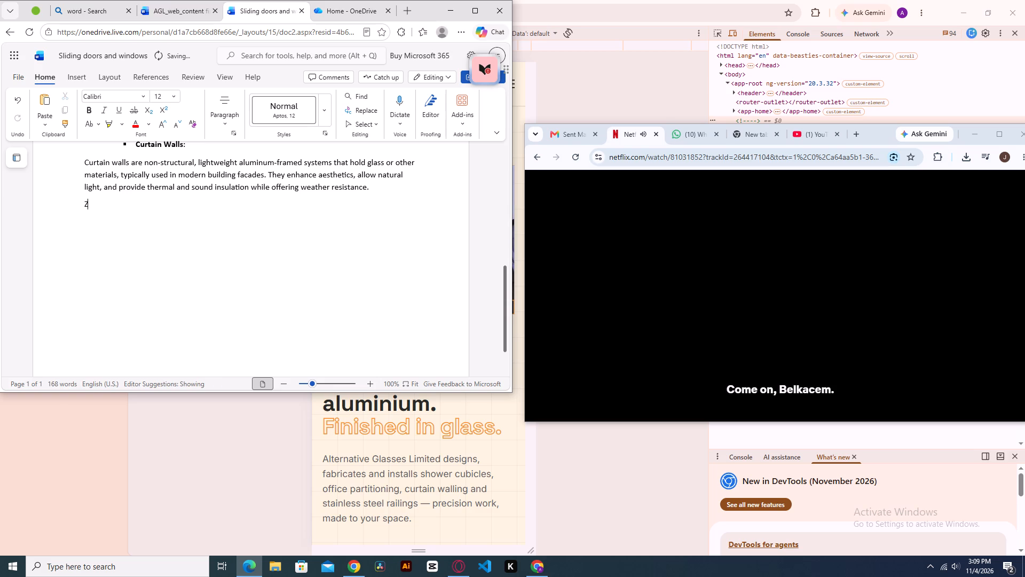
key(BackSpace)
key(ctrl+z)
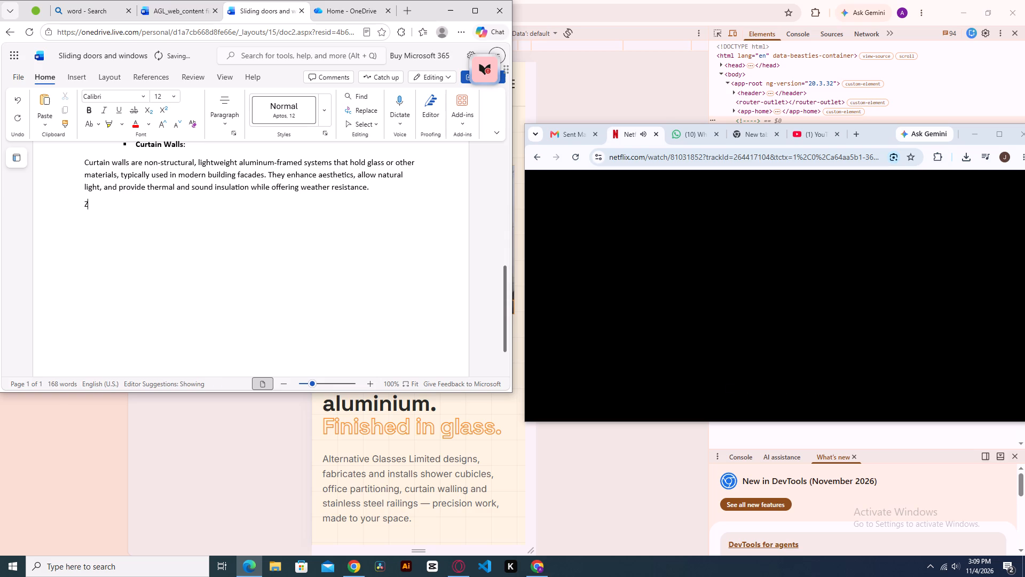
key(ctrl+z)
key(ctrl+z)
key(ctrl+z)
key(ctrl+z)
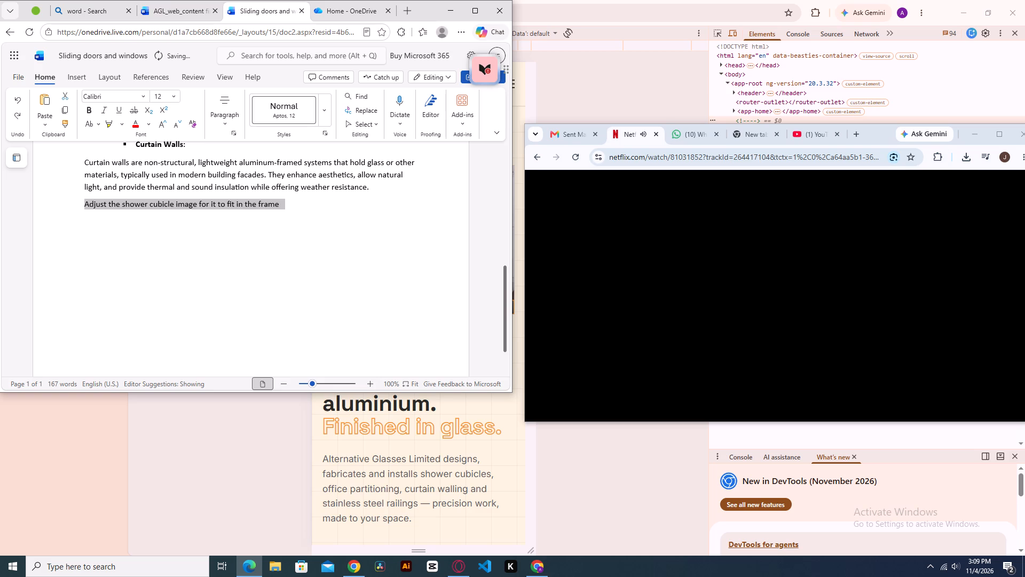
key(ctrl+b)
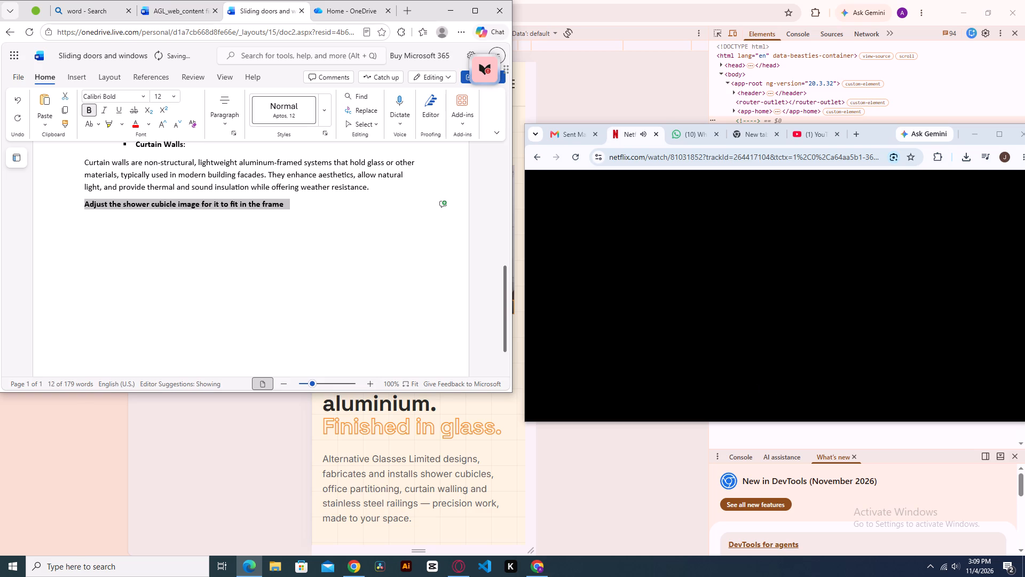
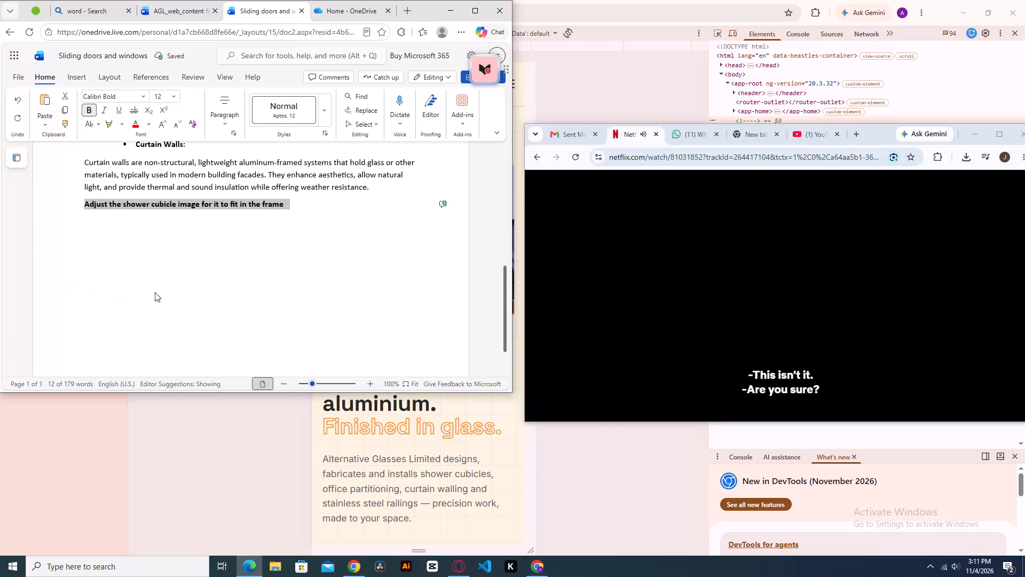
Add the bold instruction "Change the office partitioning image" on a new line below the shower cubicle image instruction.
click(324, 242)
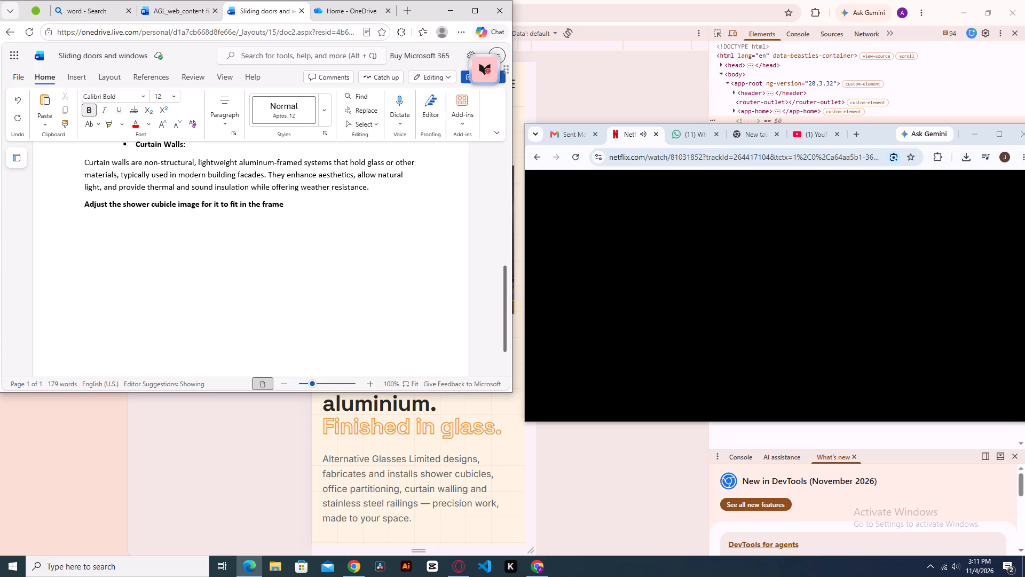
scroll(210, 111, up, 1)
key(Return)
text(cha)
key(n)
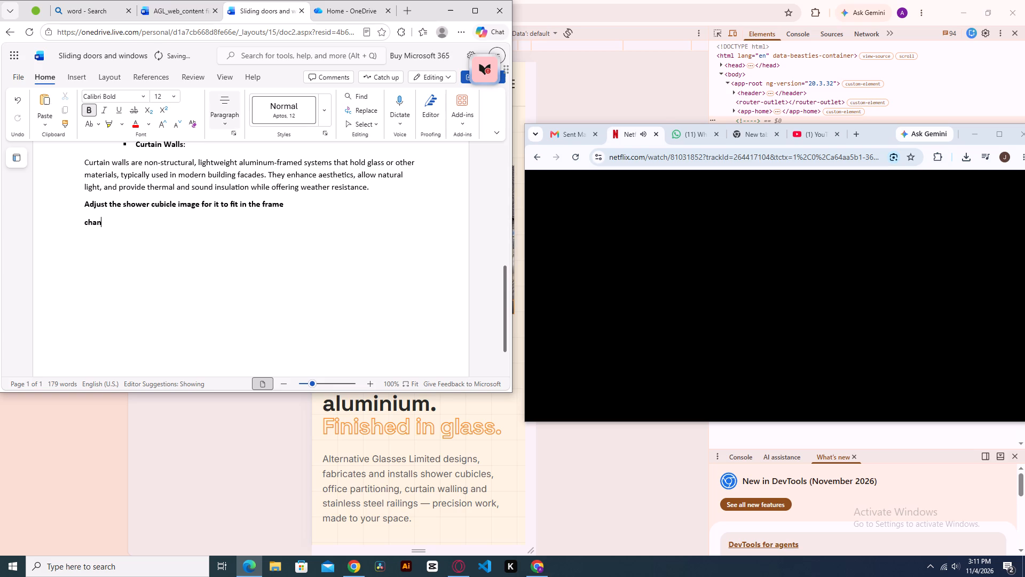
text(ge)
key(space)
text(the)
key(space)
text(office partition)
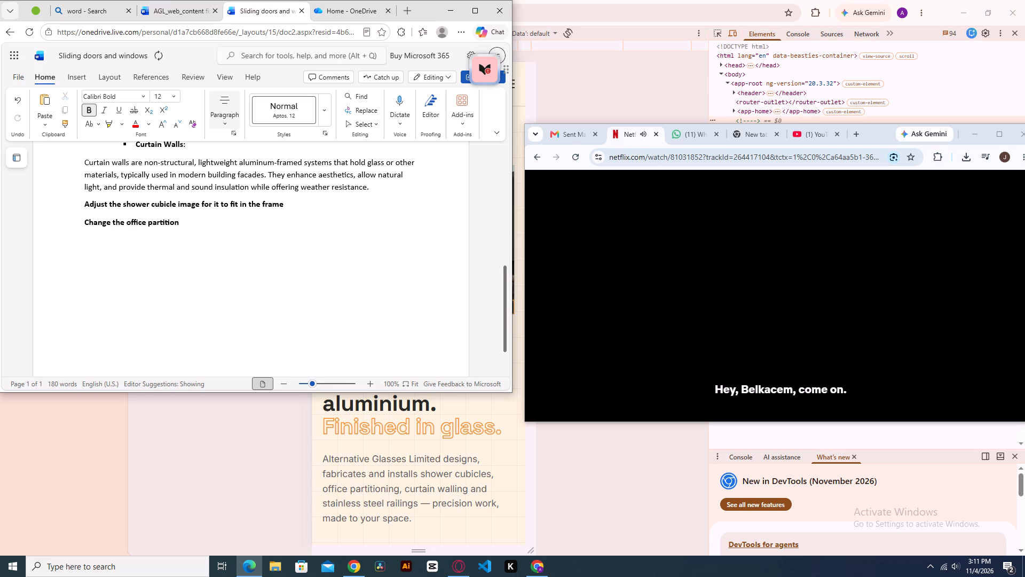
text(ing)
key(space)
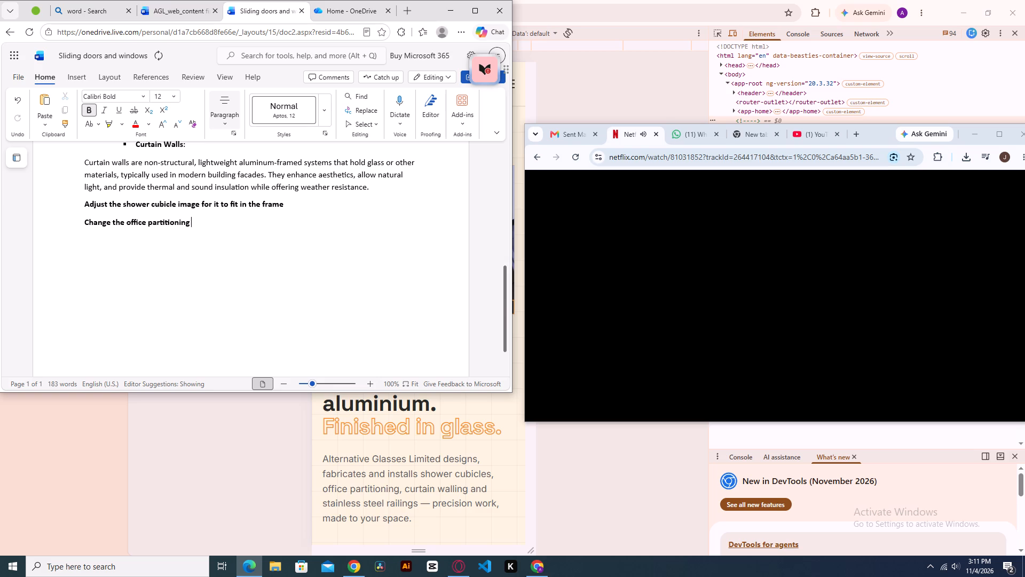
text(imafge)
key(space)
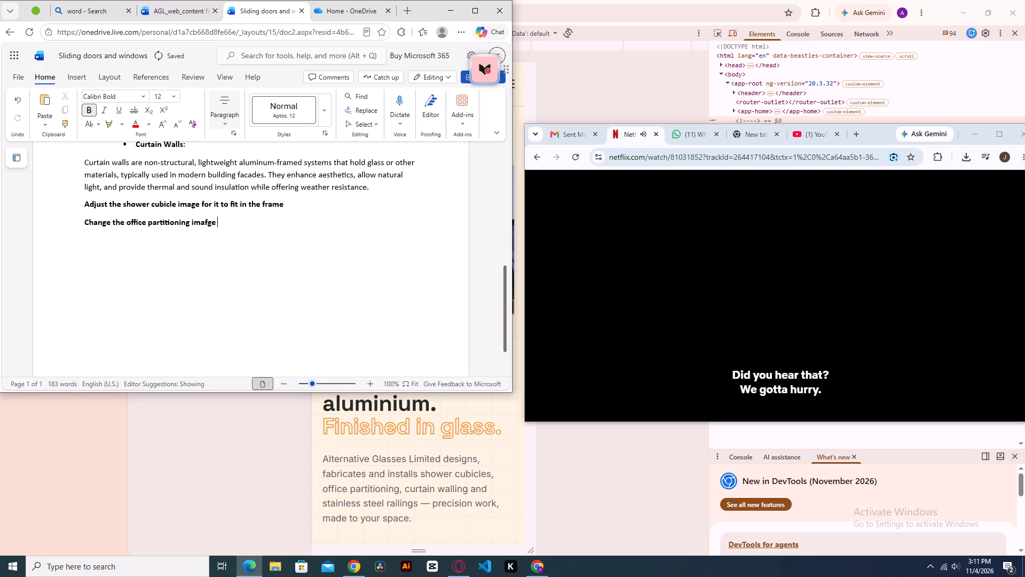
key(BackSpace)
key(BackSpace)
key(BackSpace)
key(BackSpace)
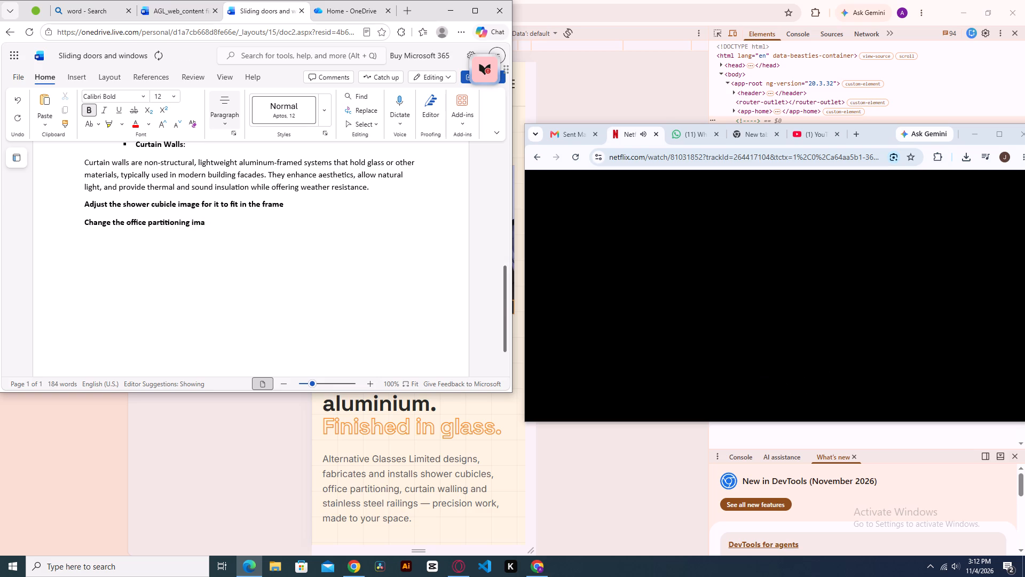
text(ge)
key(space)
key(Return)
Extend the office partitioning instruction with "and replace content with this,".
scroll(209, 110, down, 1)
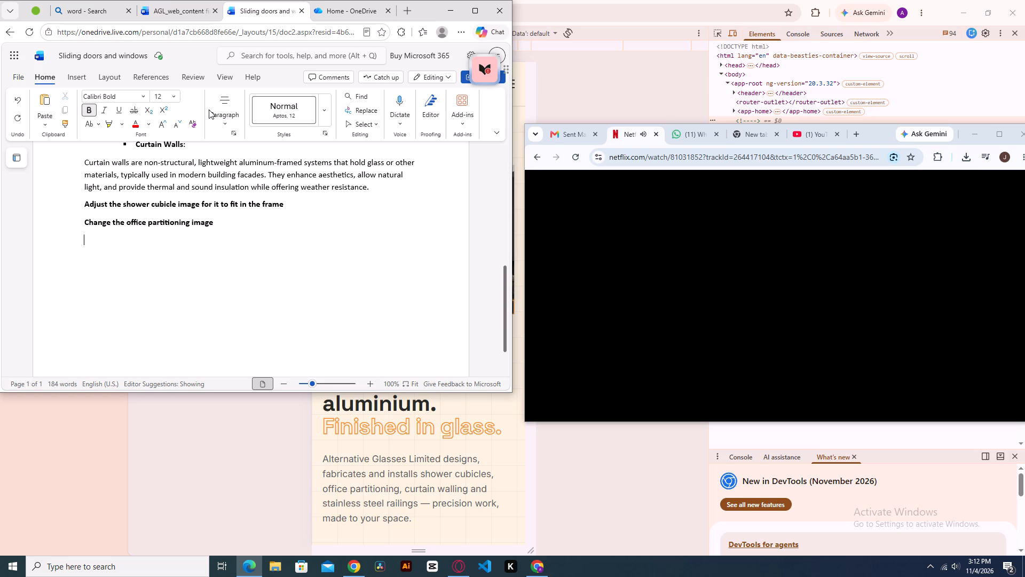
scroll(192, 207, up, 1)
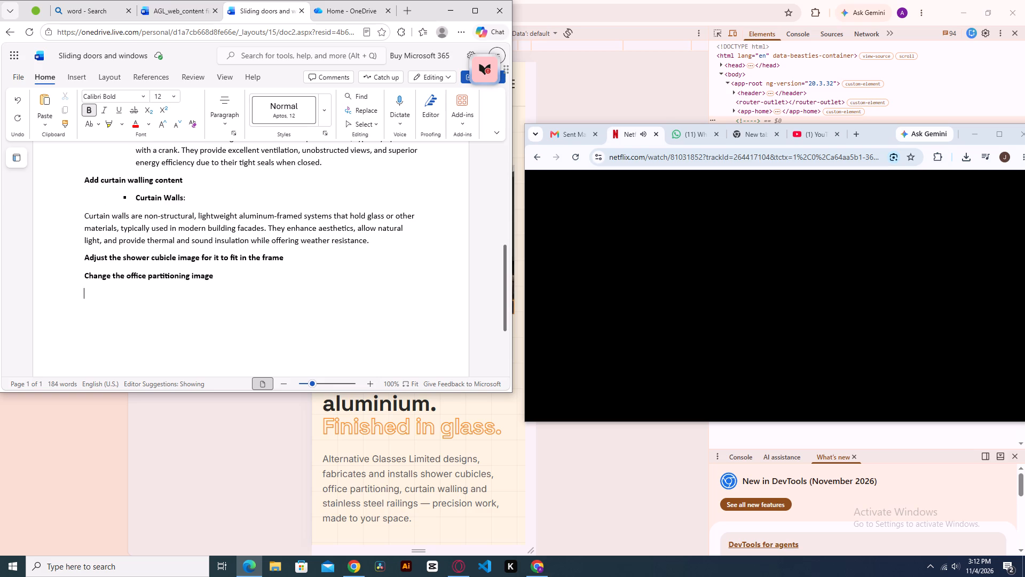
click(233, 277)
text(and replace conte)
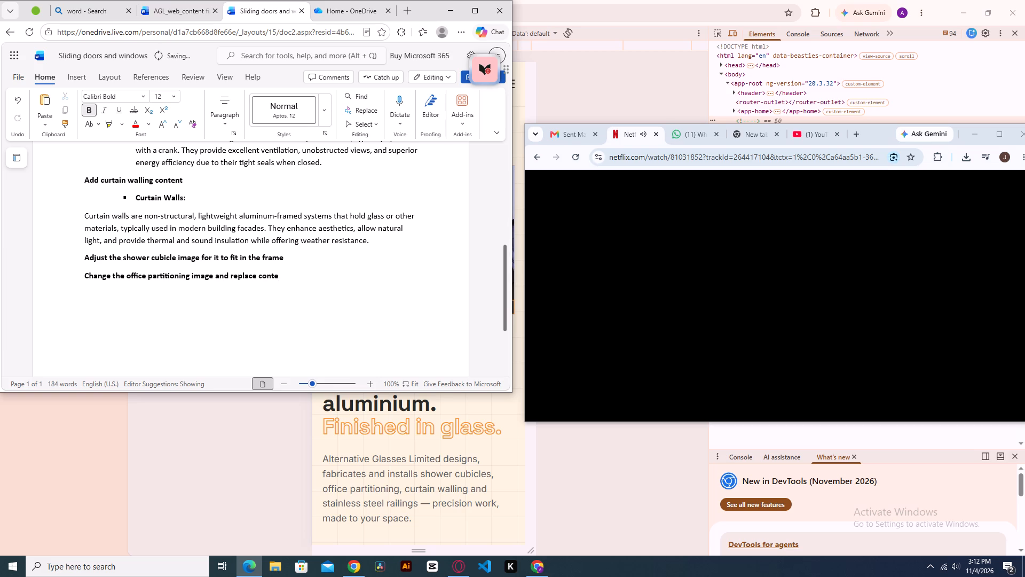
text(nt with)
key(space)
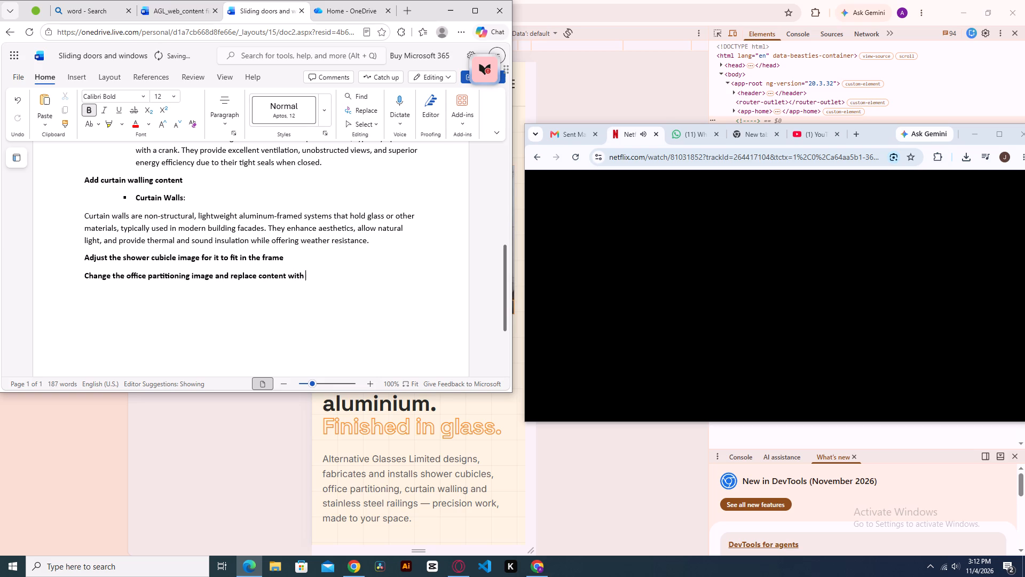
text(thi)
text(s,)
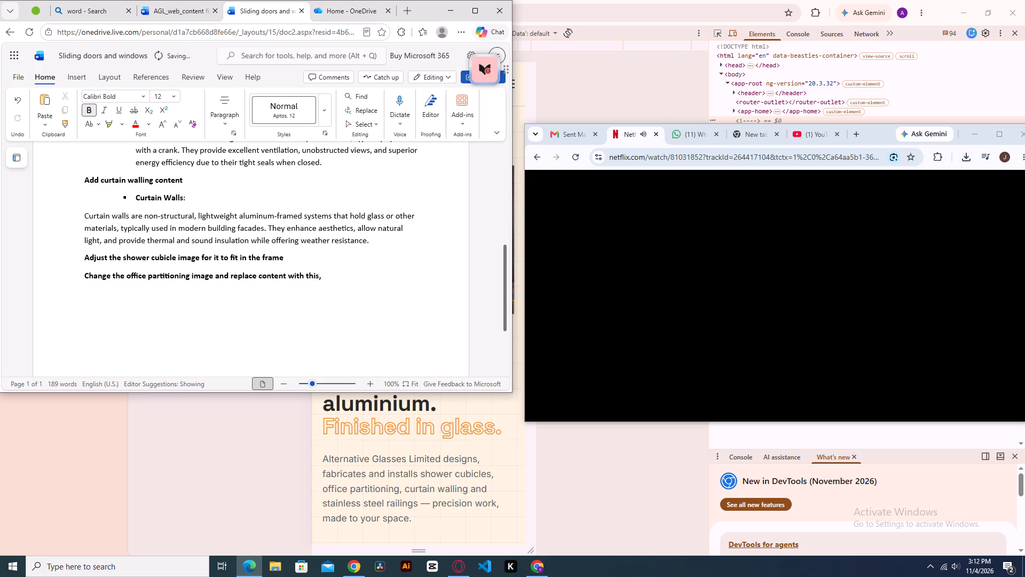
Switch to AGL_web_content final and skim the Balustrading, Cladding and Accessories sections, then back up to Sliding Doors and Windows, for office partitioning content.
click(180, 8)
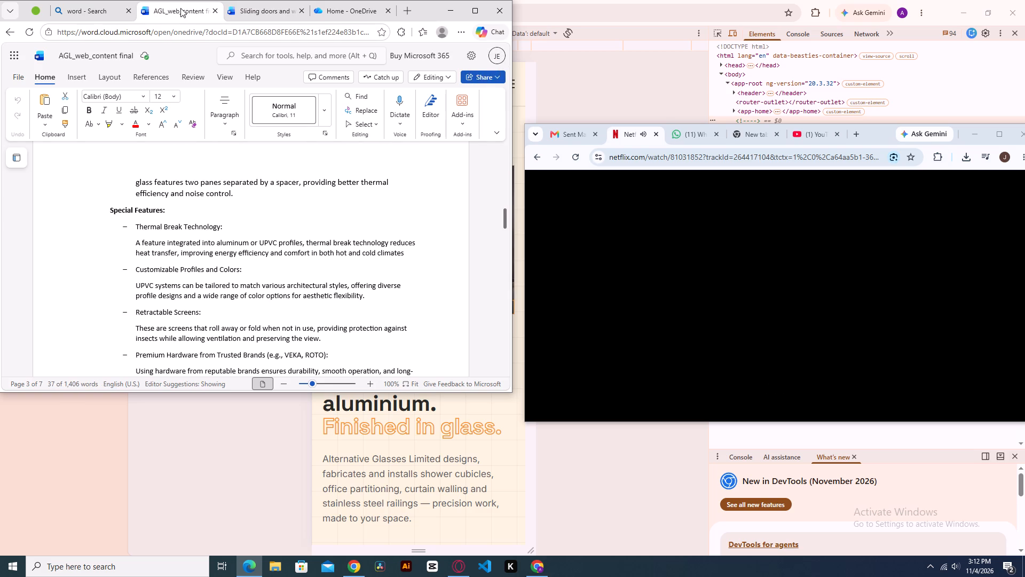
scroll(216, 272, down, 7)
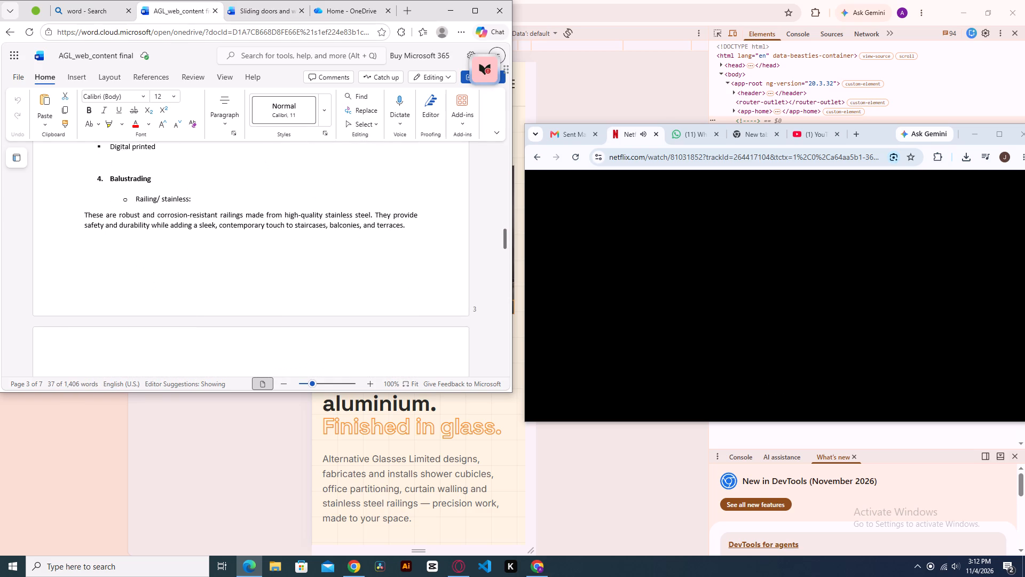
scroll(216, 272, down, 6)
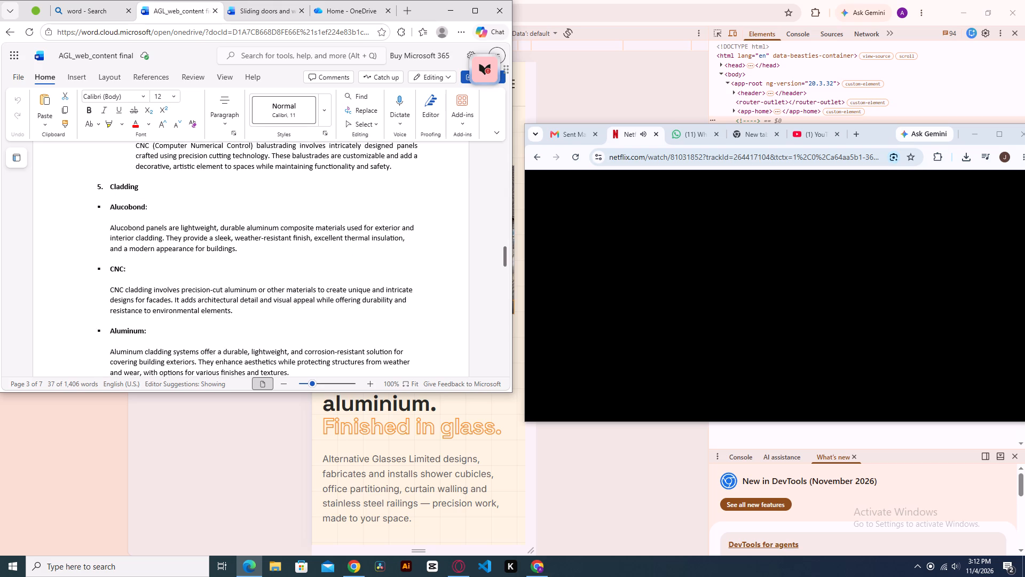
scroll(216, 272, down, 8)
scroll(216, 272, up, 2)
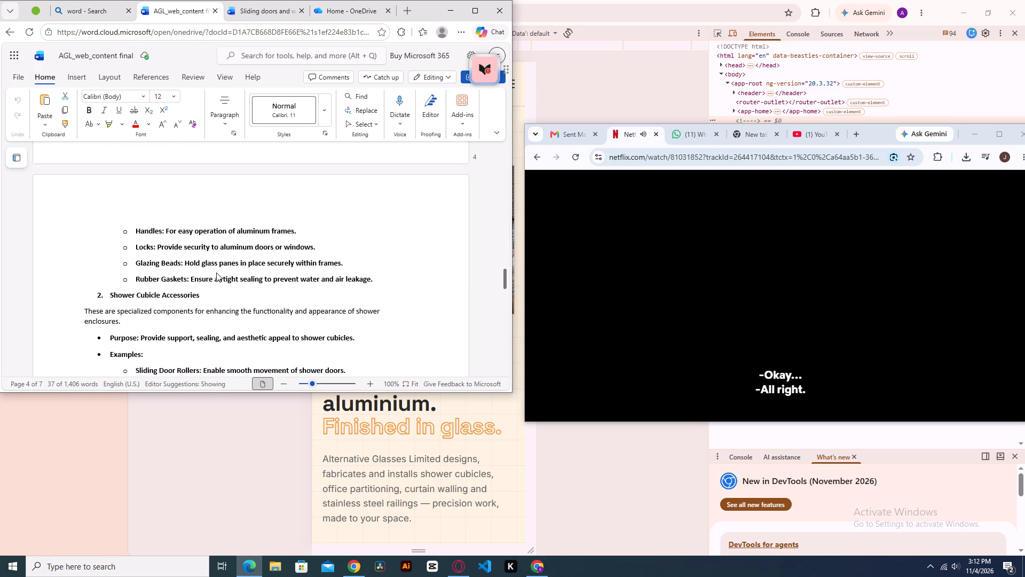
scroll(216, 272, up, 20)
scroll(216, 272, up, 5)
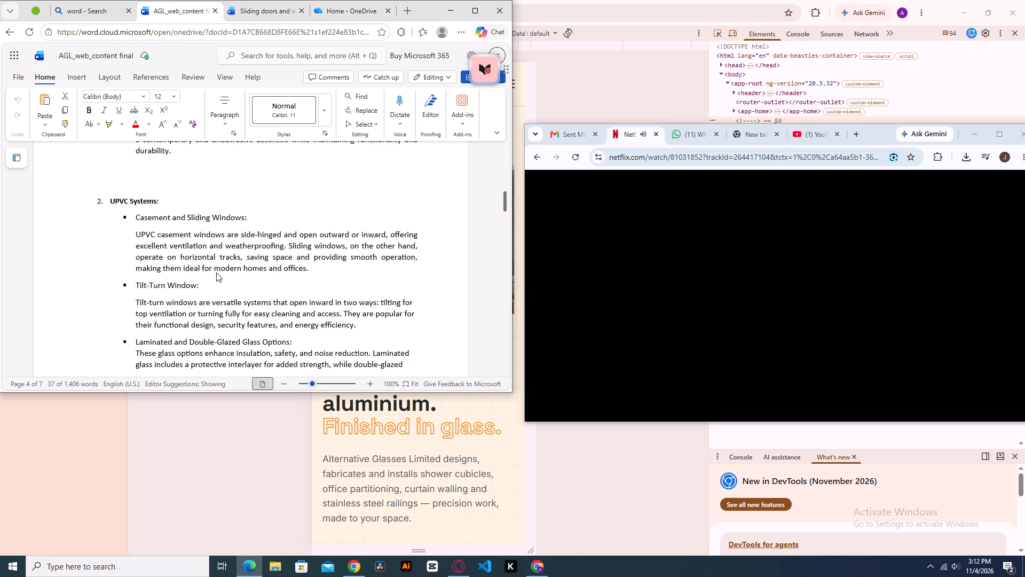
scroll(216, 272, up, 9)
scroll(213, 272, down, 2)
scroll(213, 272, up, 1)
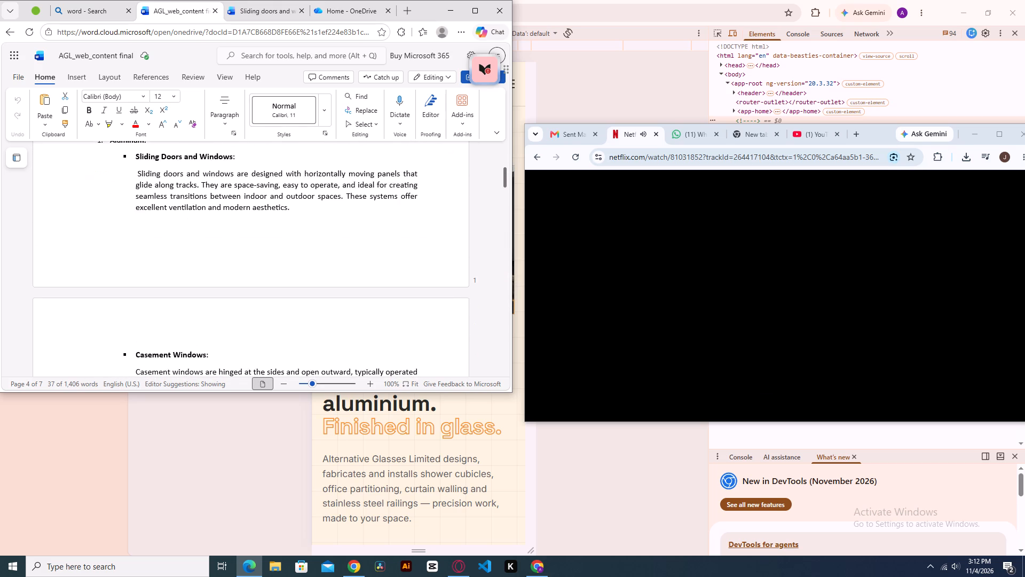
scroll(213, 272, up, 2)
Look for office partitioning content in AGL_web_content final, from Casement Windows through to the Contact Us section.
scroll(213, 272, down, 4)
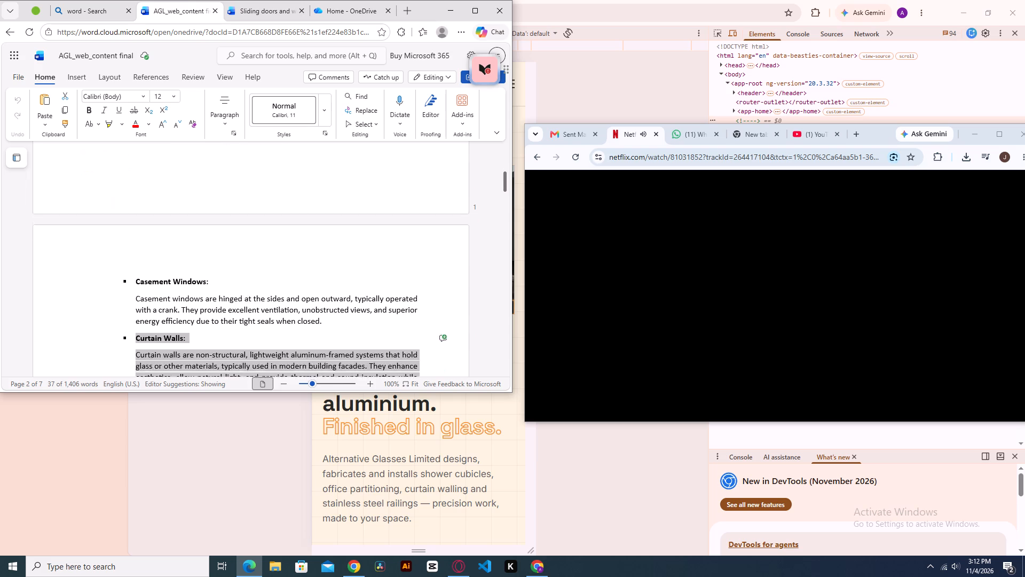
scroll(213, 272, down, 7)
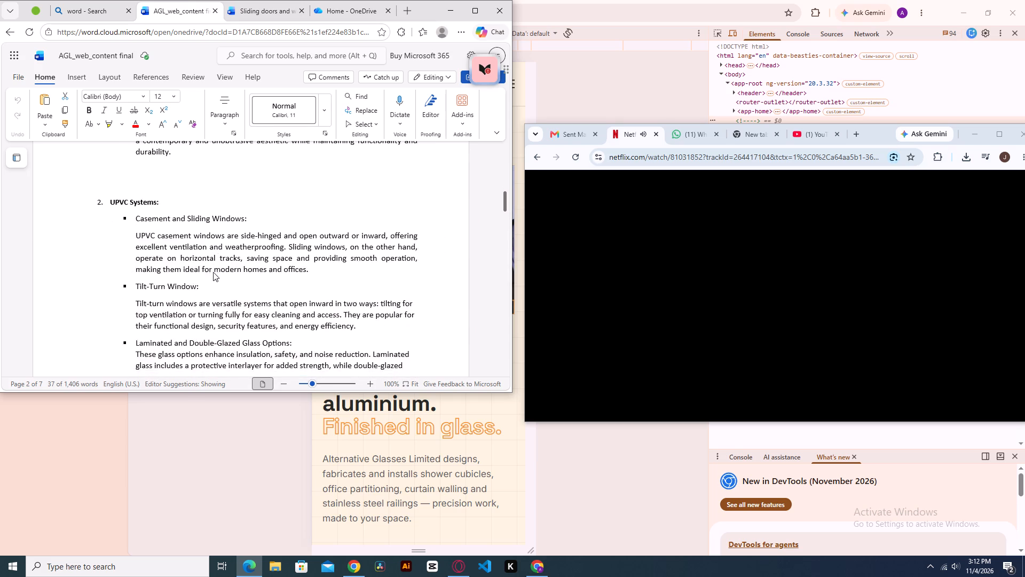
scroll(213, 272, down, 5)
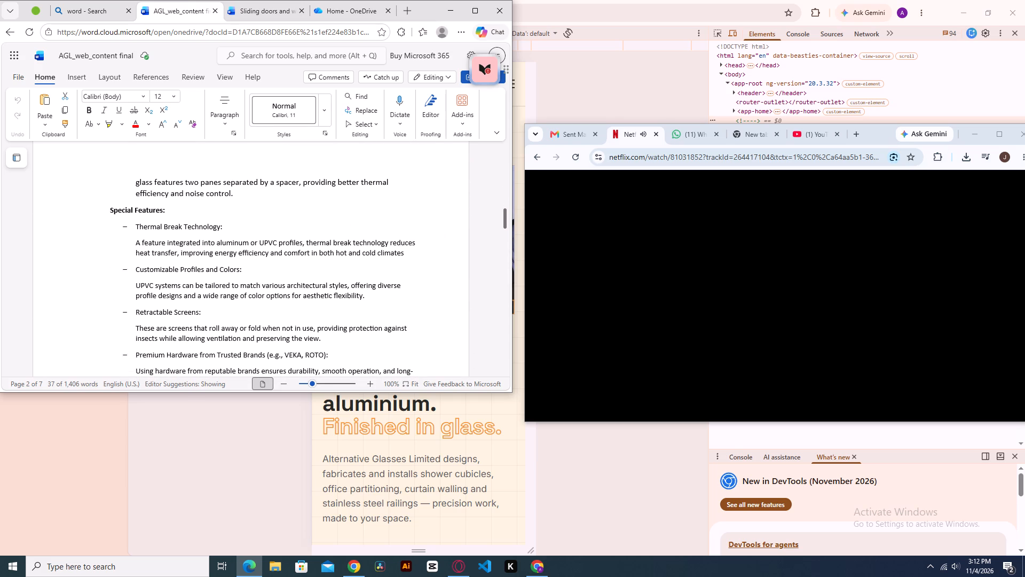
scroll(213, 272, down, 4)
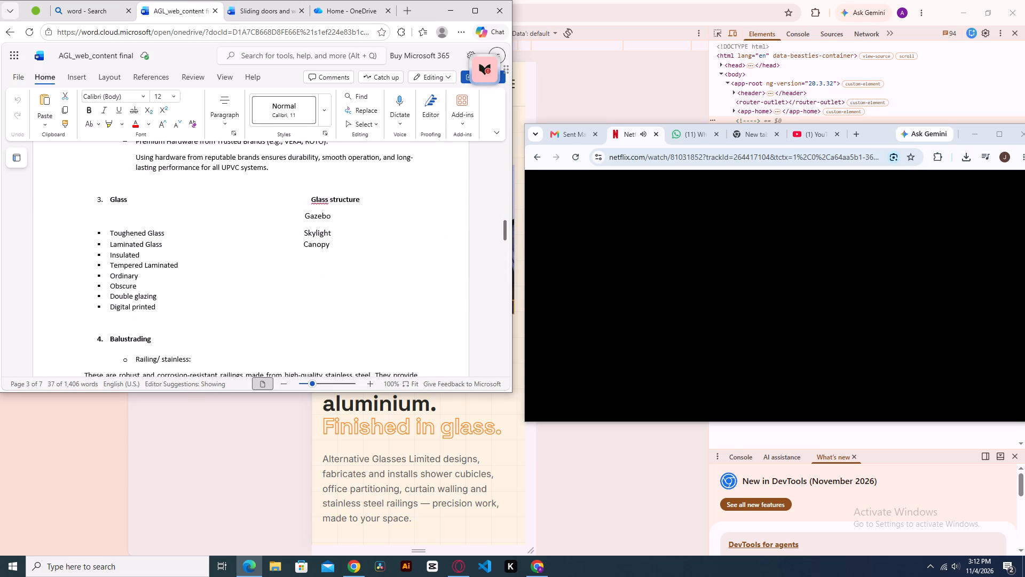
scroll(213, 272, down, 8)
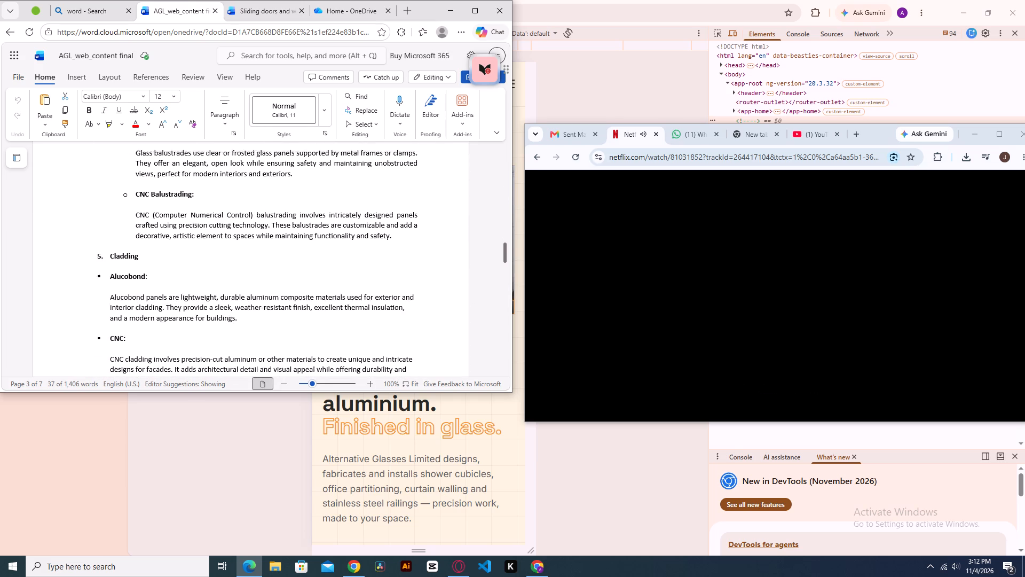
scroll(213, 272, down, 6)
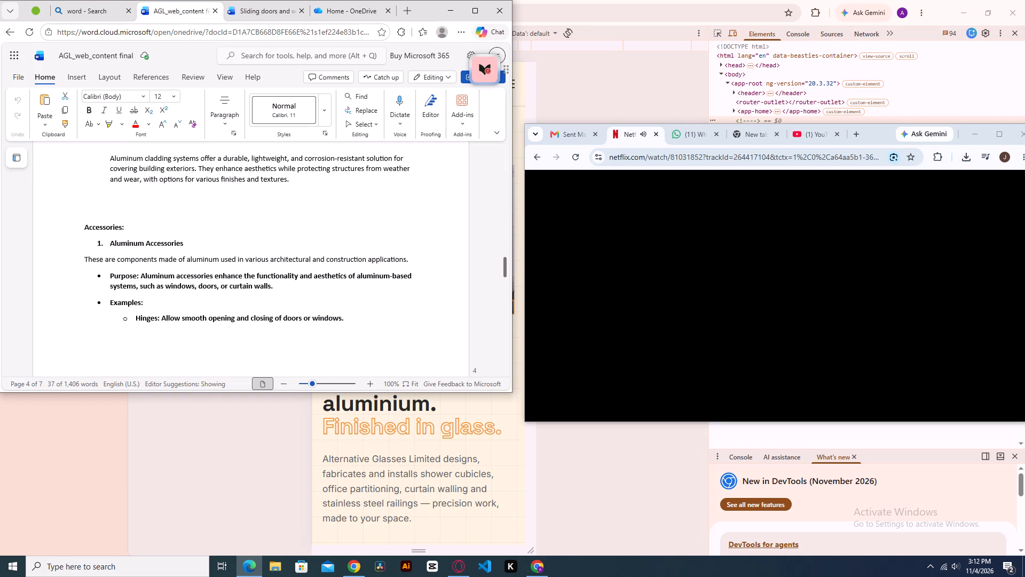
scroll(213, 272, down, 5)
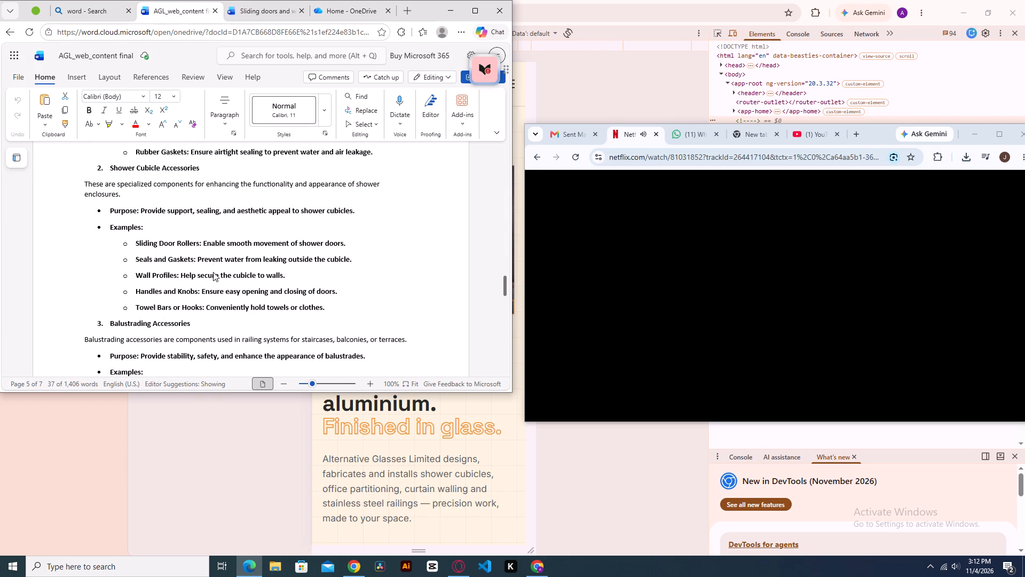
scroll(213, 272, down, 3)
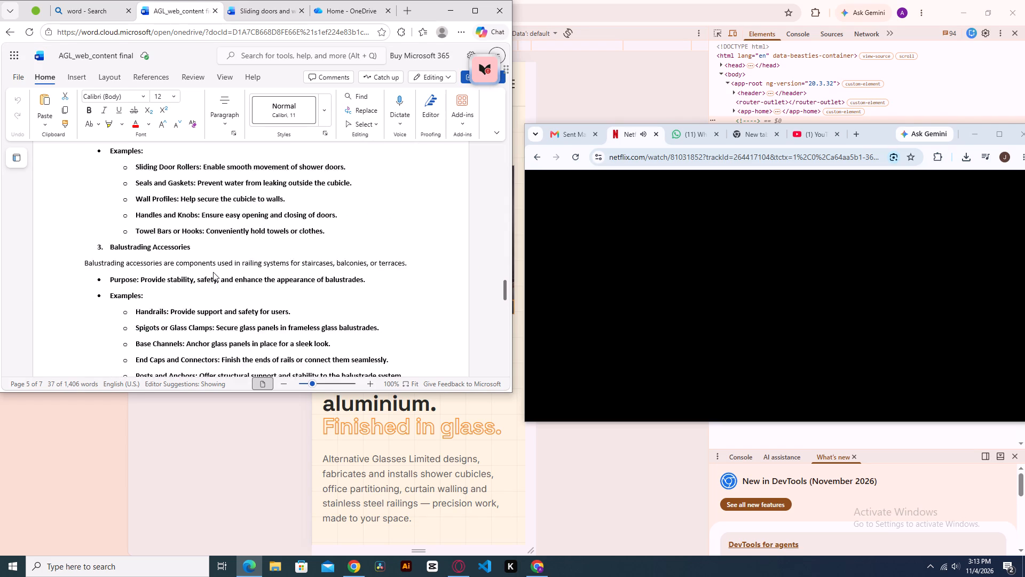
scroll(213, 272, down, 5)
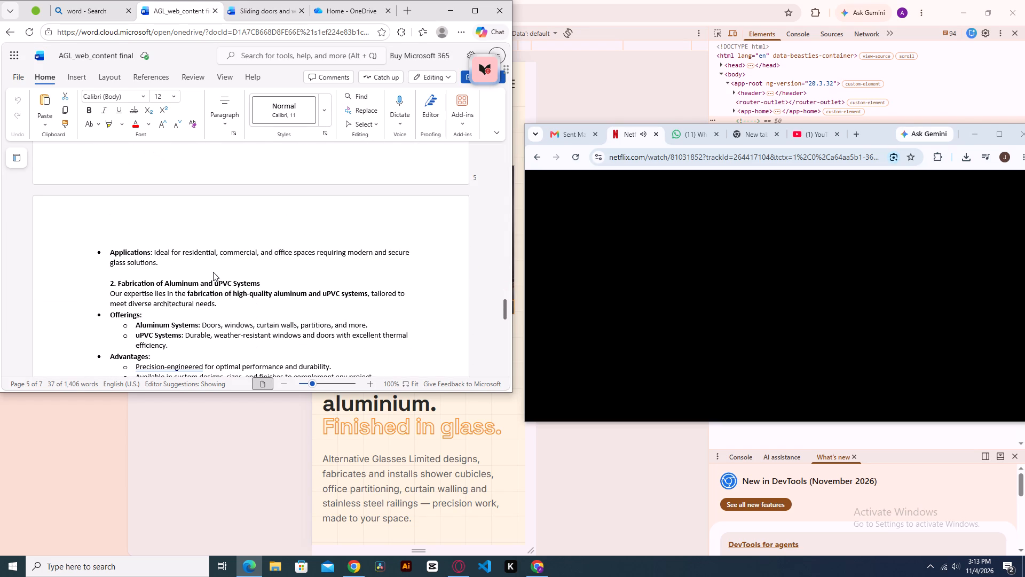
scroll(213, 272, down, 8)
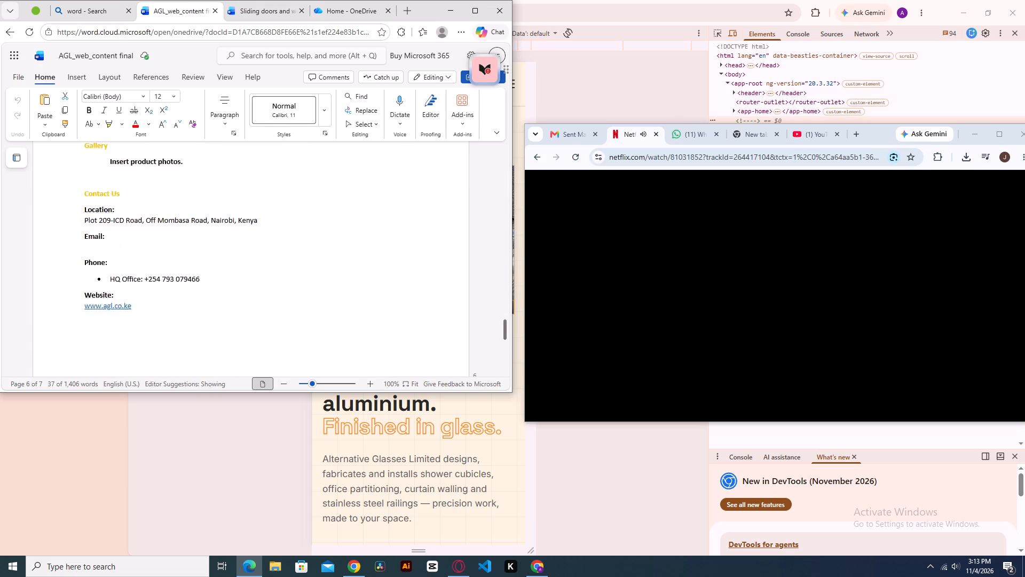
Recheck AGL_web_content final upward from Contact Us through the specialized services to Balustrading Accessories for office partitioning content.
scroll(213, 272, up, 1)
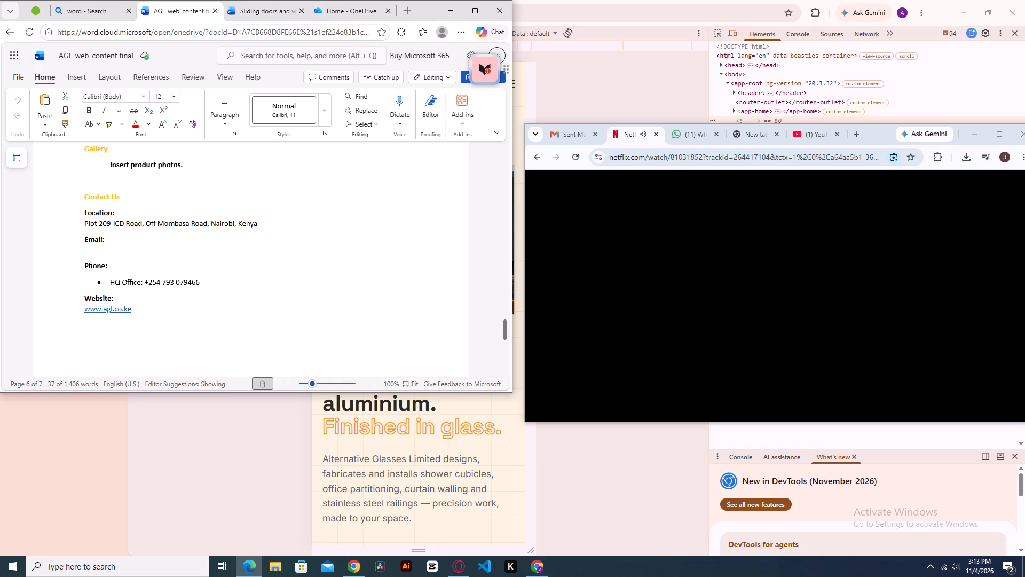
scroll(213, 272, up, 4)
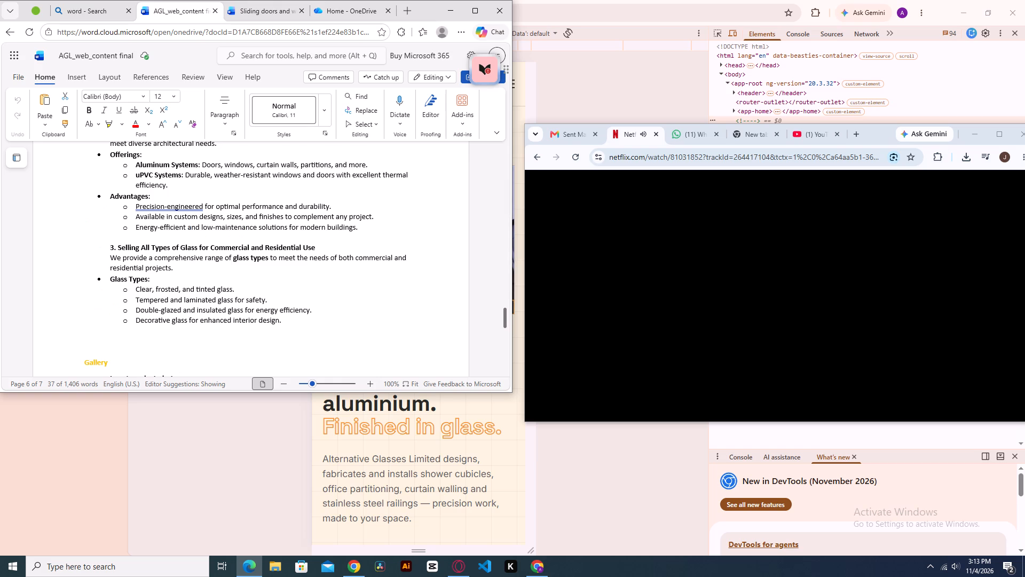
scroll(213, 272, up, 6)
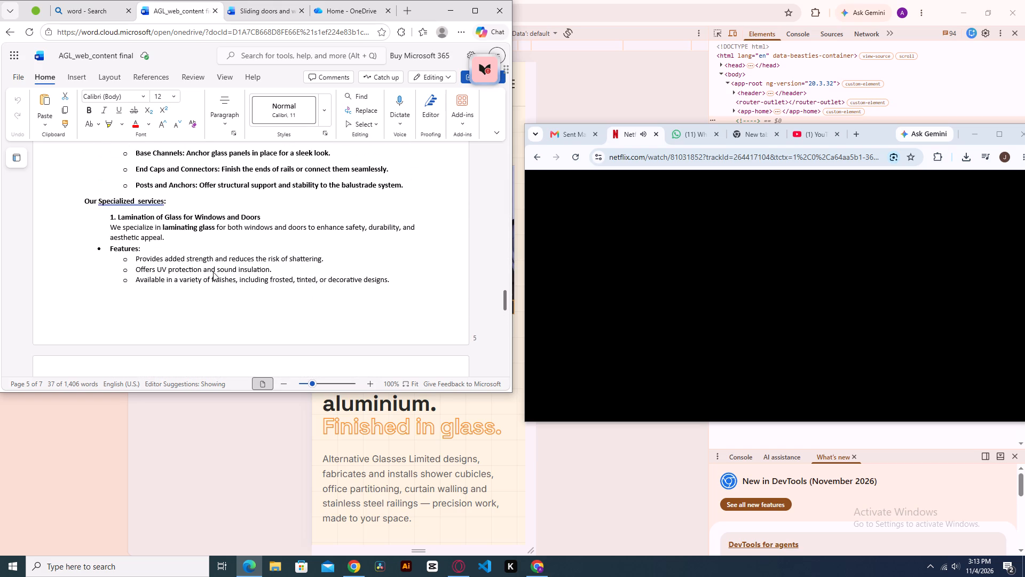
scroll(213, 272, up, 2)
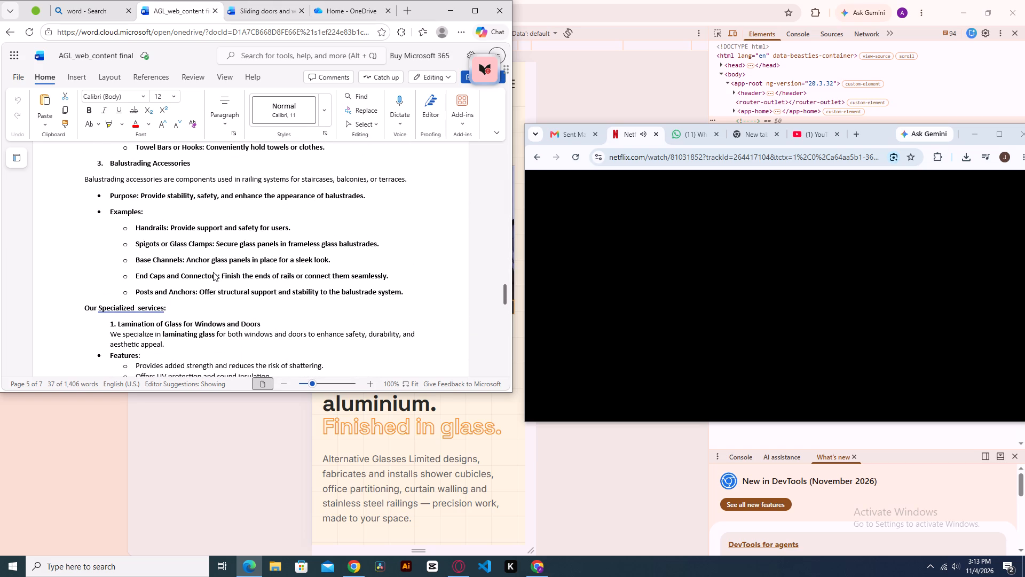
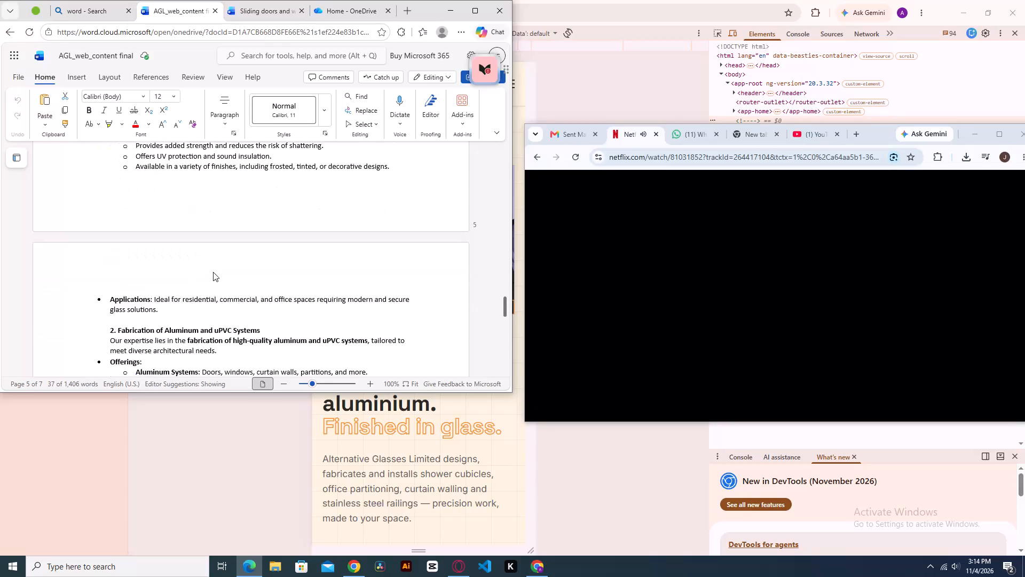
Review AGL_web_content final upward from the fabrication services through Cladding, Balustrading and Glass to Curtain Walls for office partitioning content.
scroll(213, 272, down, 1)
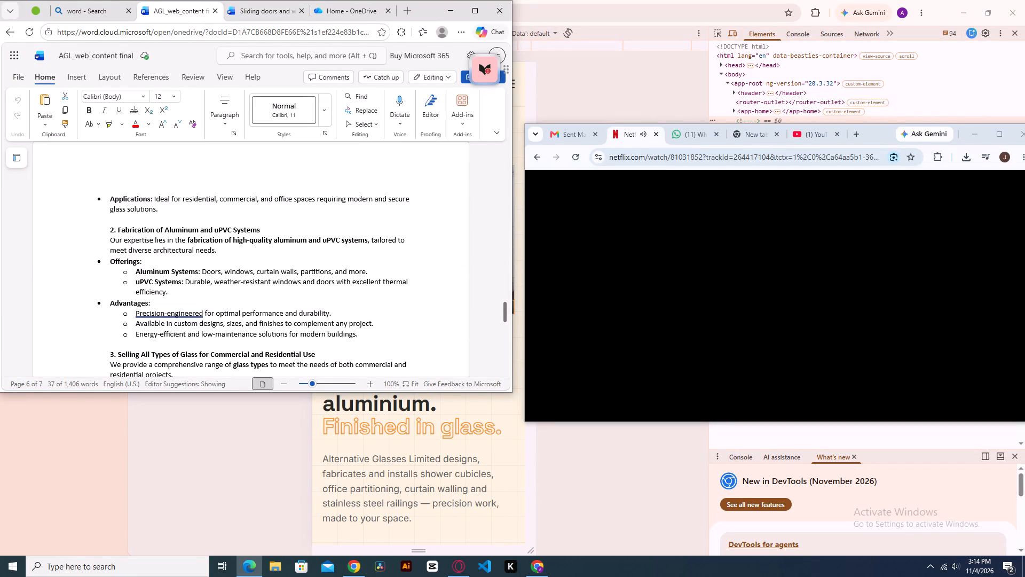
scroll(213, 272, up, 2)
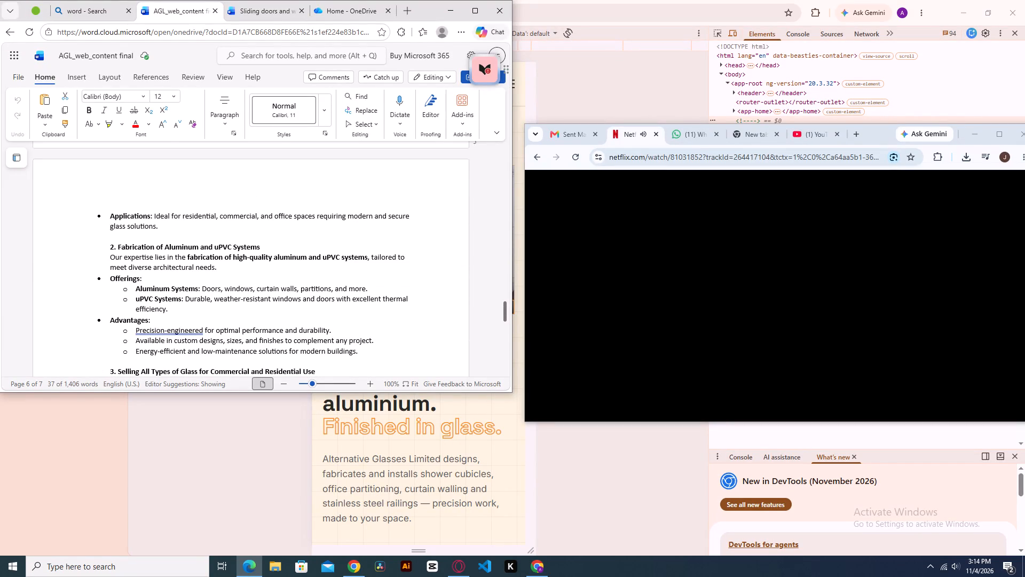
scroll(213, 272, up, 11)
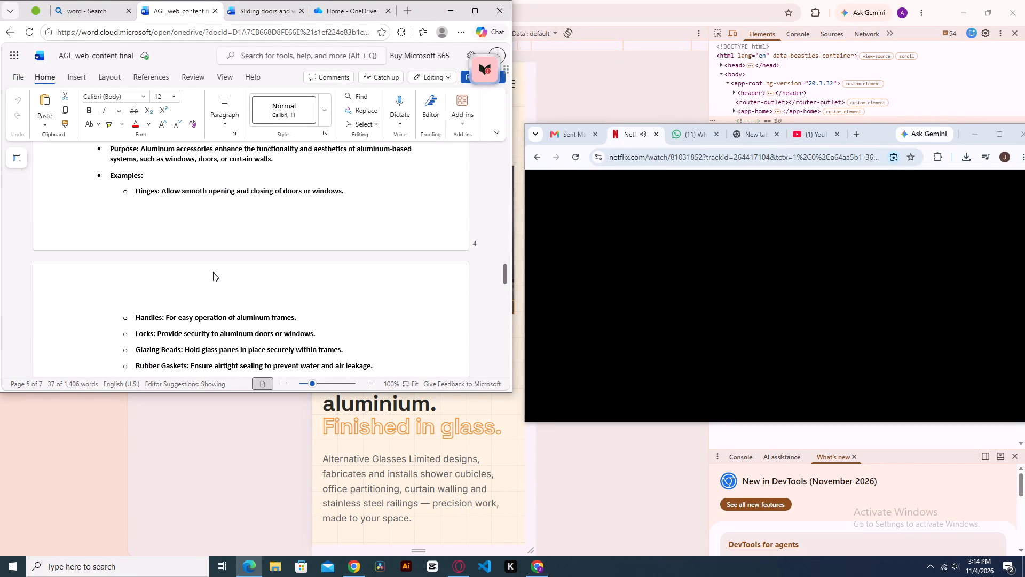
scroll(213, 272, up, 6)
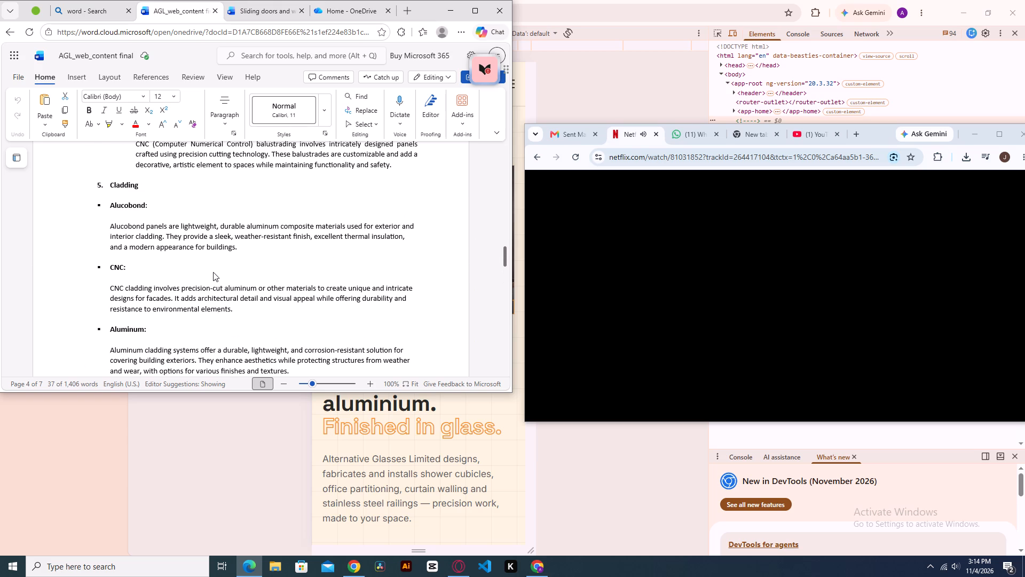
scroll(213, 272, up, 3)
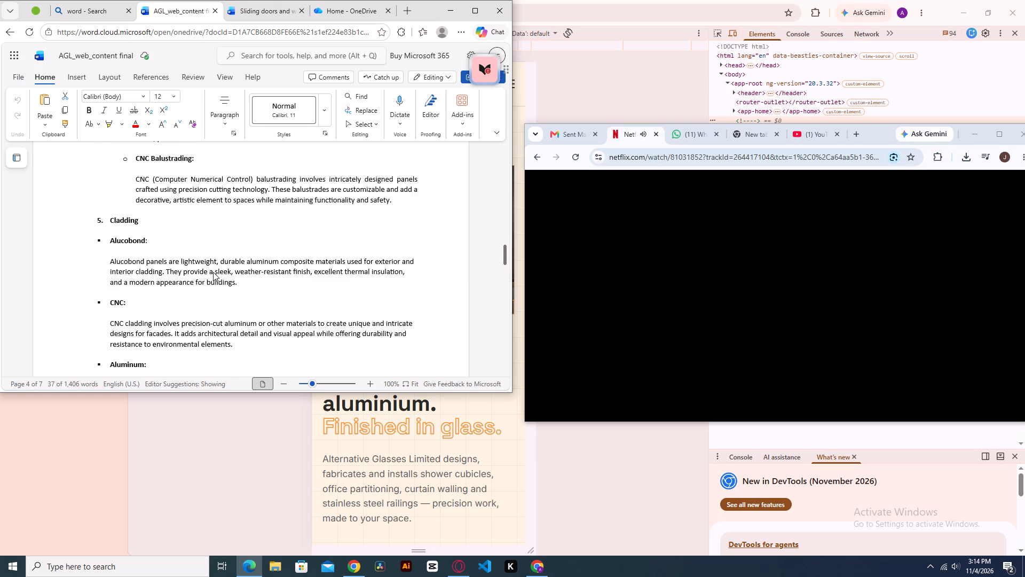
scroll(213, 272, up, 2)
scroll(213, 272, down, 2)
scroll(213, 272, up, 3)
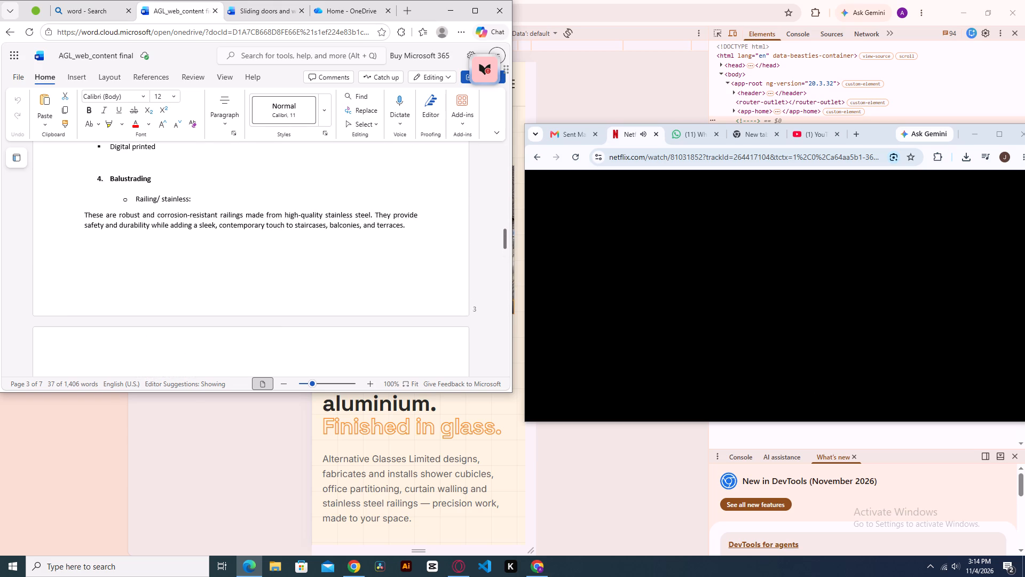
scroll(213, 272, up, 3)
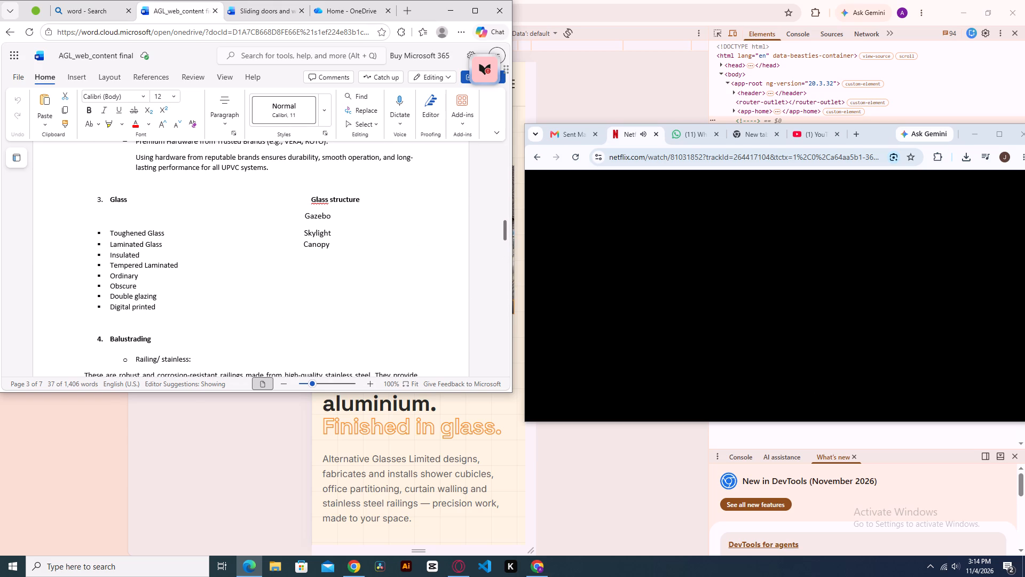
scroll(213, 272, up, 12)
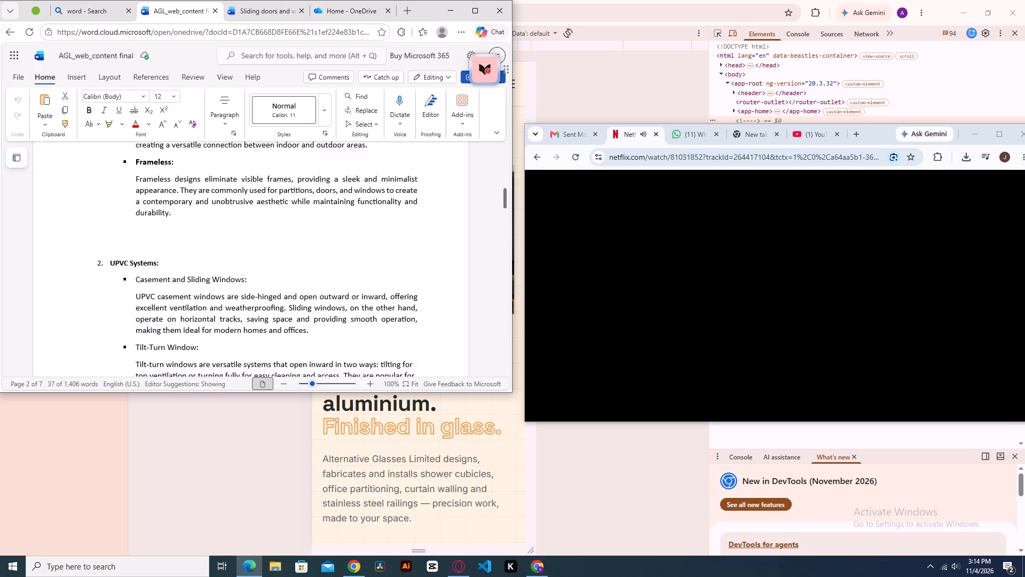
scroll(213, 266, up, 3)
Recheck AGL_web_content final downward from Curtain Walls through UPVC Systems, Accessories and the specialized services to Contact Us for office partitioning content.
scroll(213, 266, down, 1)
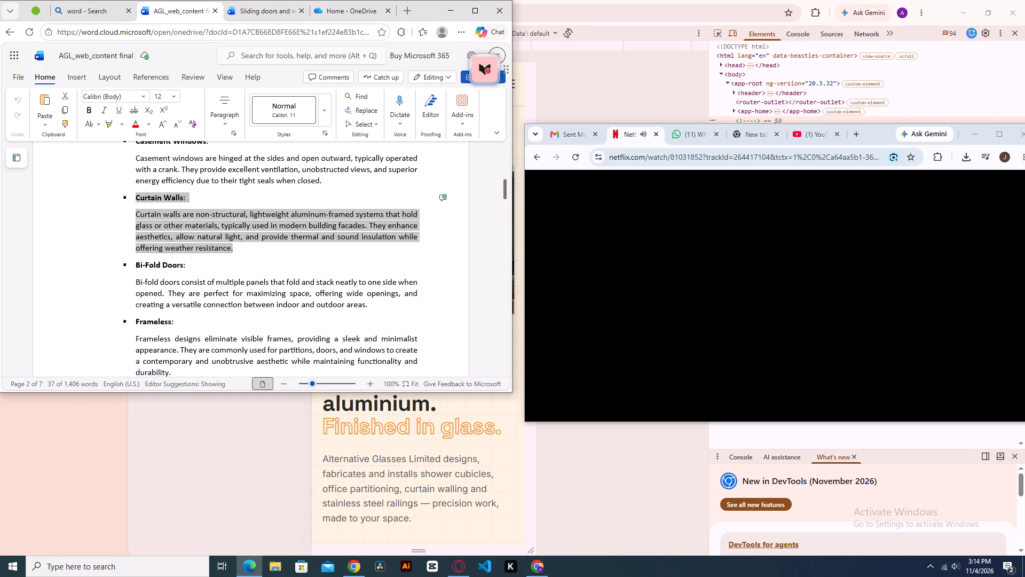
scroll(212, 263, down, 11)
scroll(321, 159, down, 1)
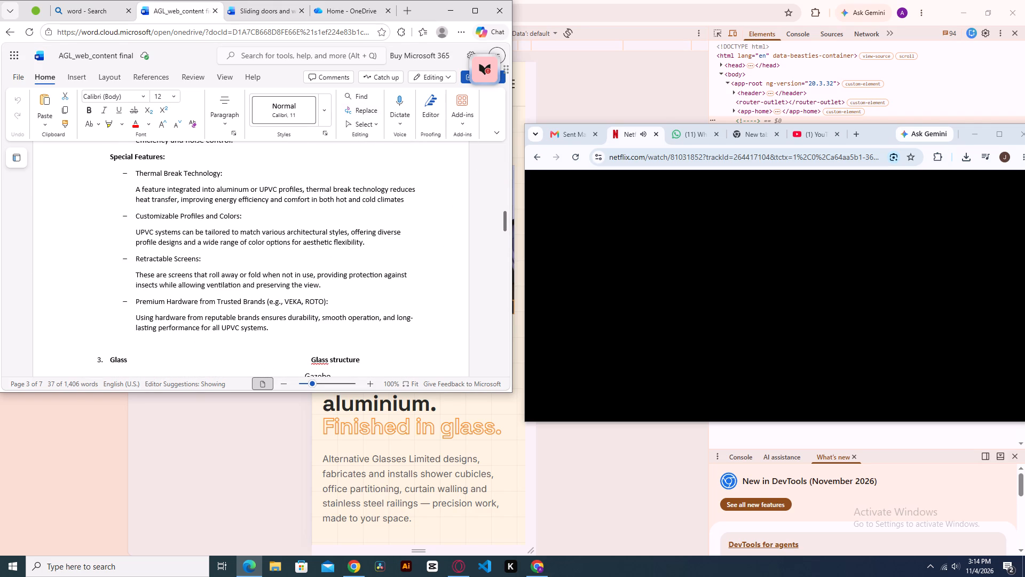
scroll(315, 168, down, 3)
scroll(279, 222, down, 3)
scroll(279, 222, up, 1)
scroll(279, 222, down, 11)
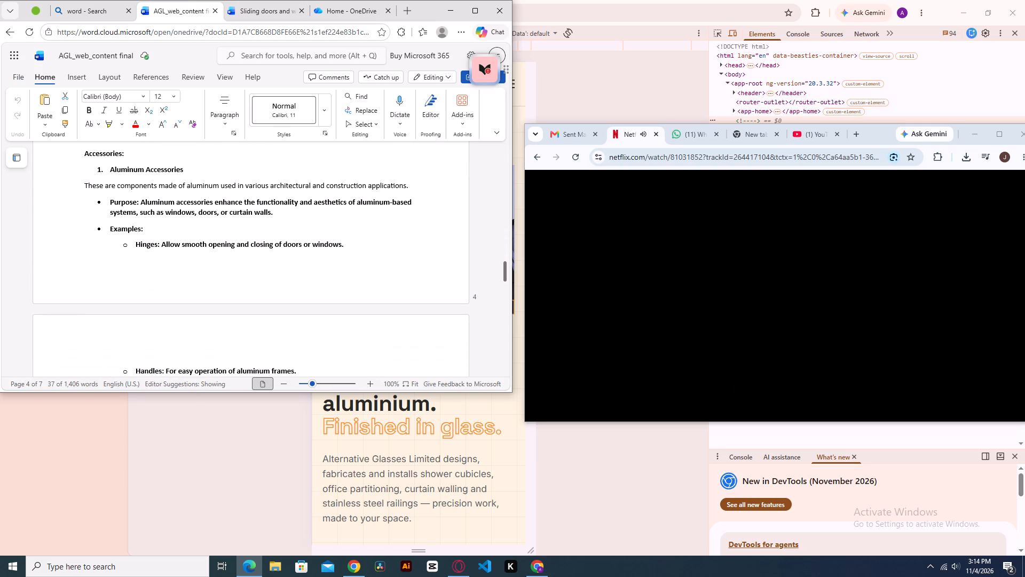
scroll(279, 222, down, 6)
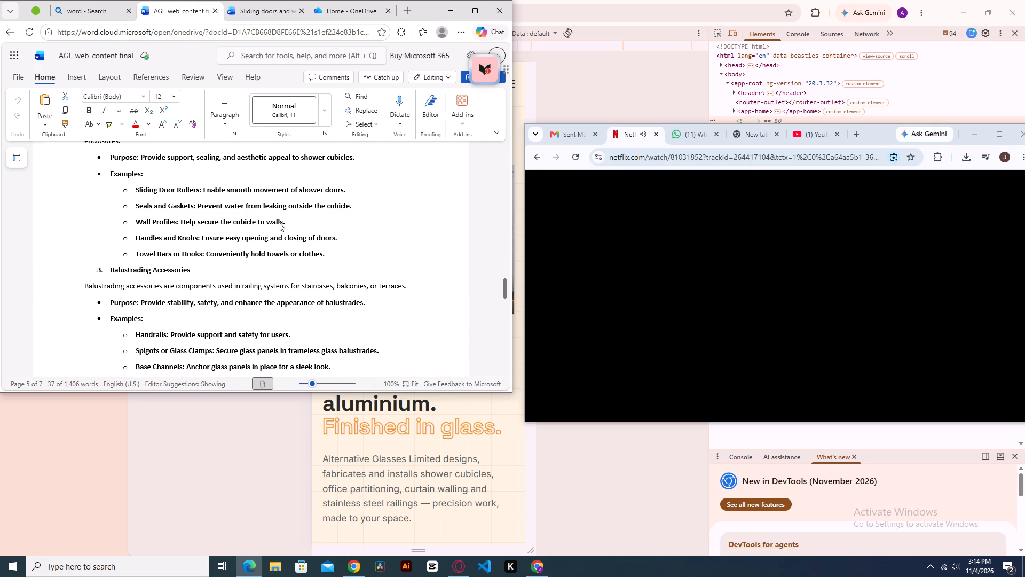
scroll(279, 222, down, 7)
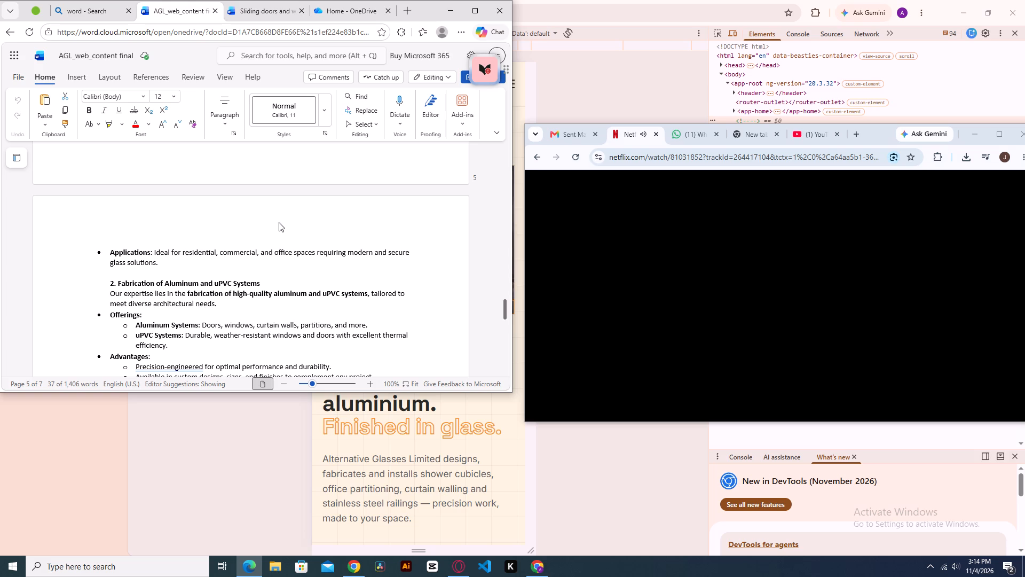
scroll(279, 222, down, 3)
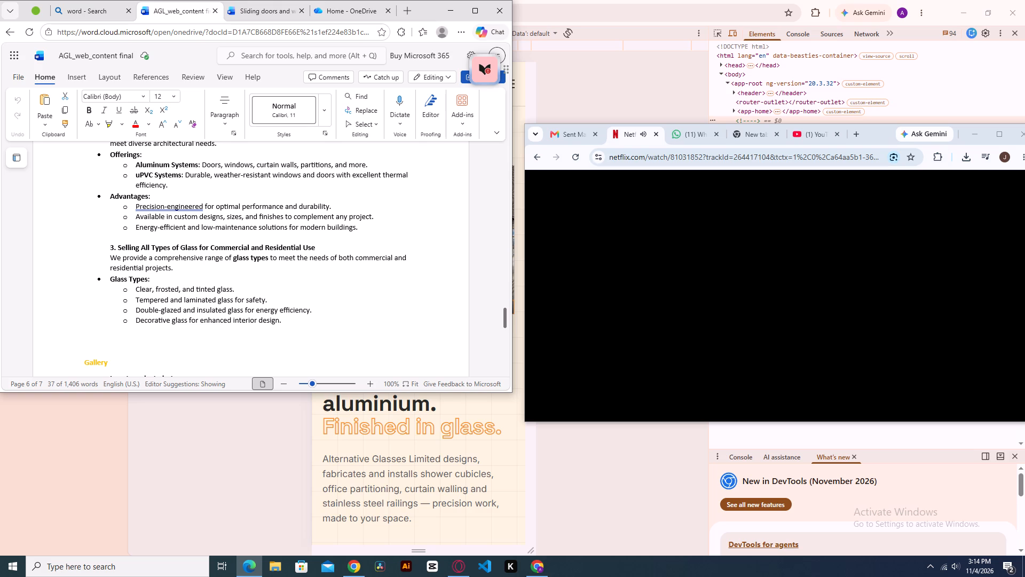
scroll(279, 222, down, 3)
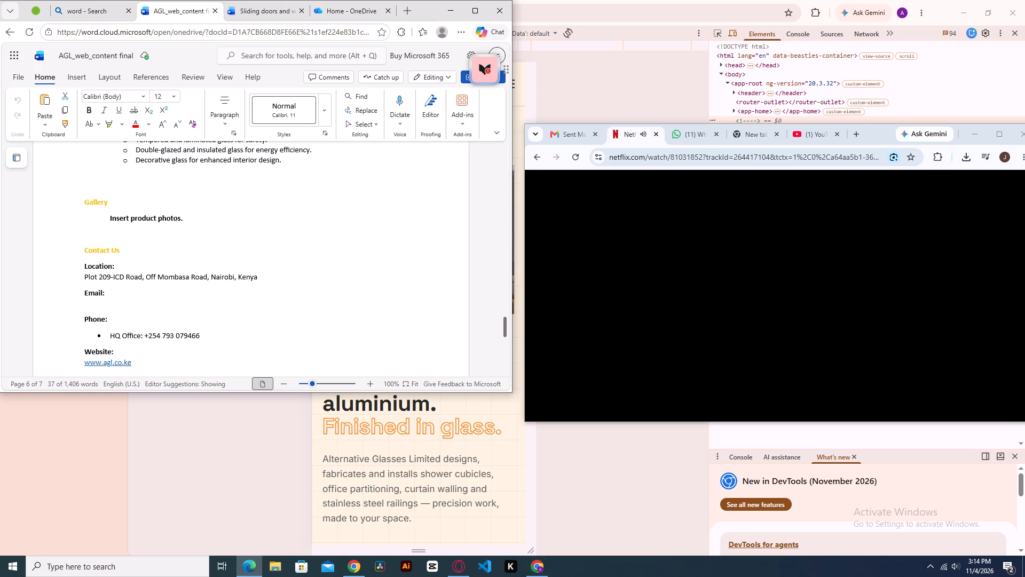
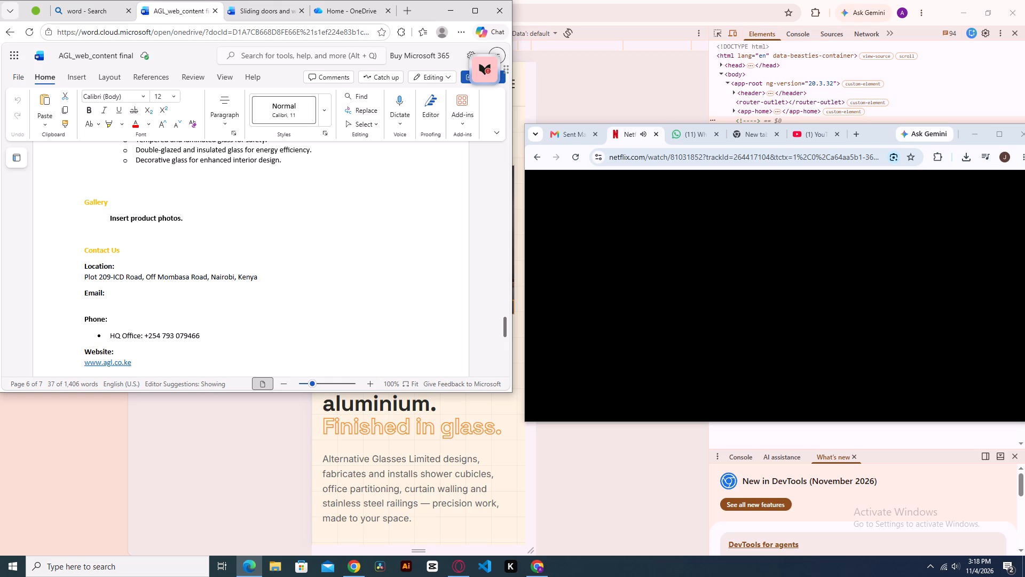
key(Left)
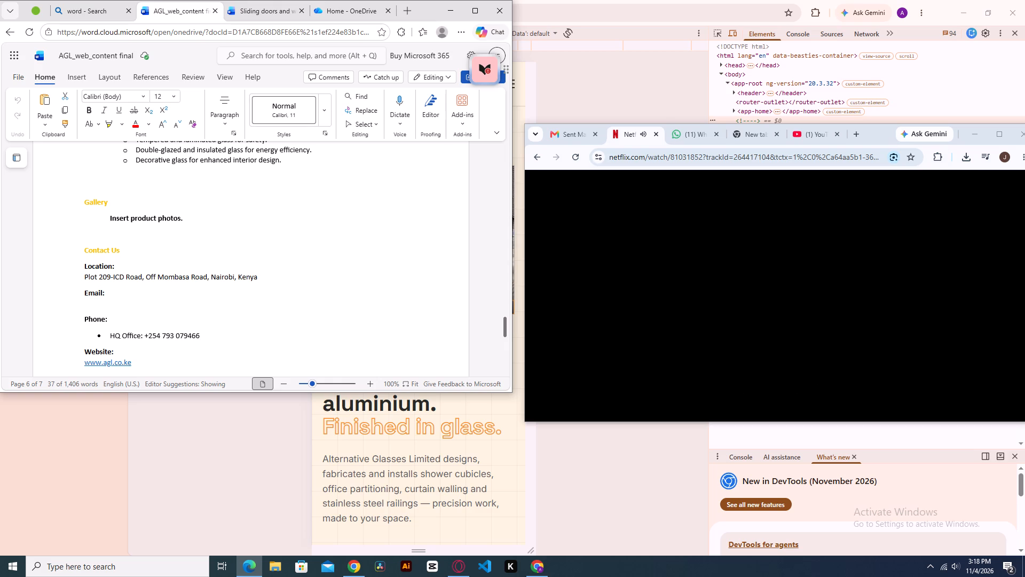
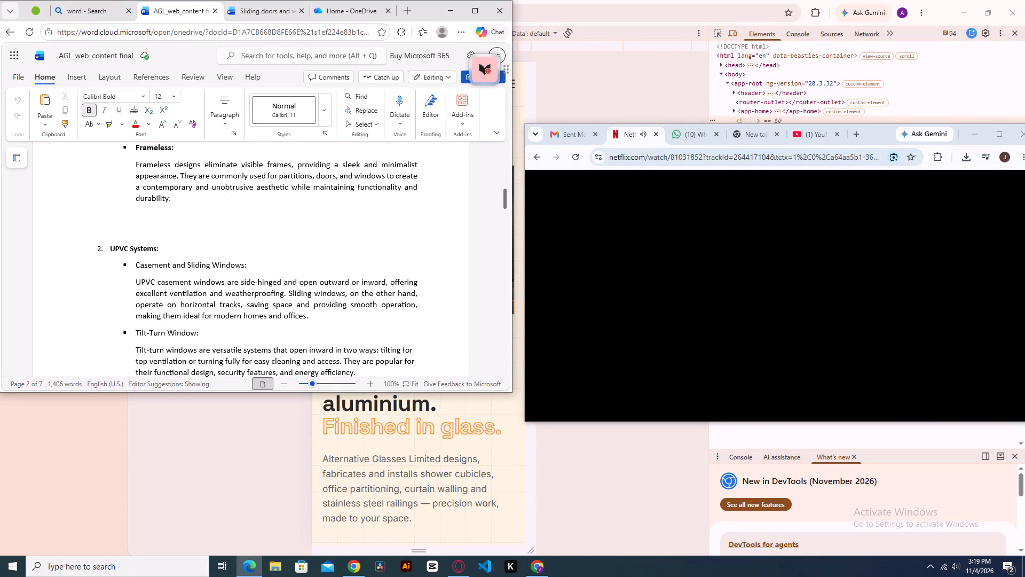
Look through AGL_web_content final for office partitioning content, and return to the end of the office partitioning instruction in Sliding doors and windows.
scroll(264, 239, down, 7)
scroll(264, 239, up, 1)
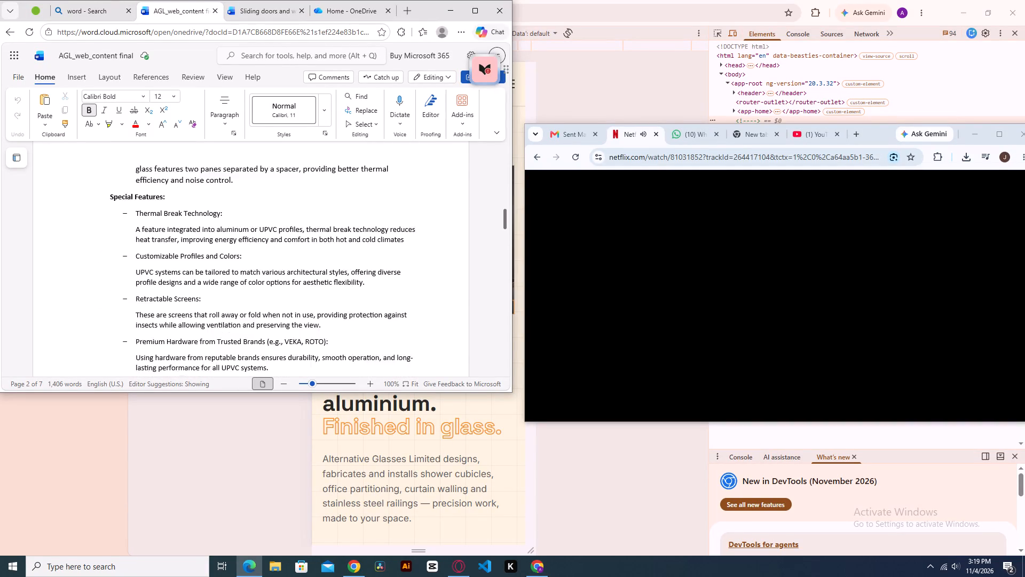
click(275, 12)
click(326, 267)
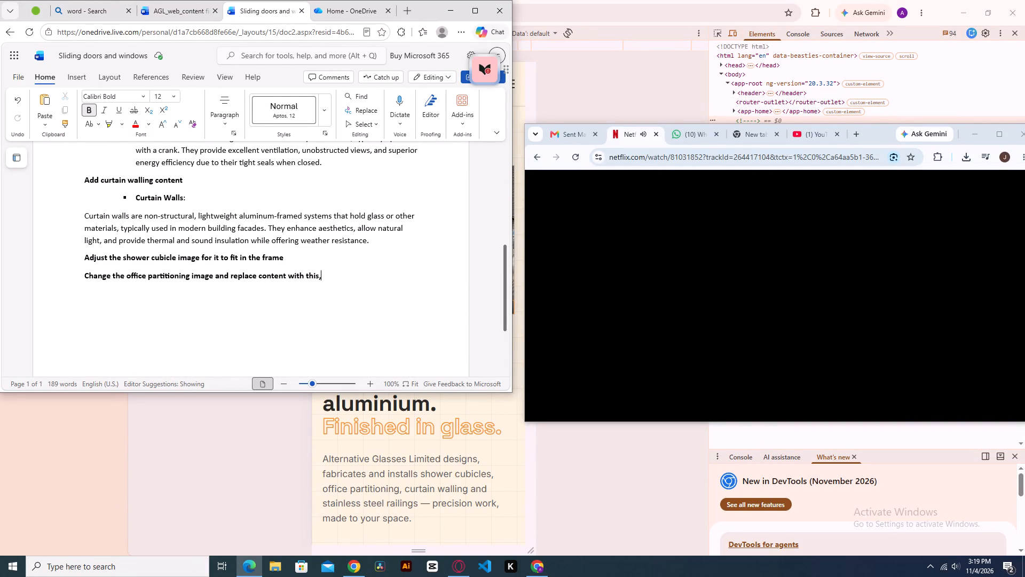
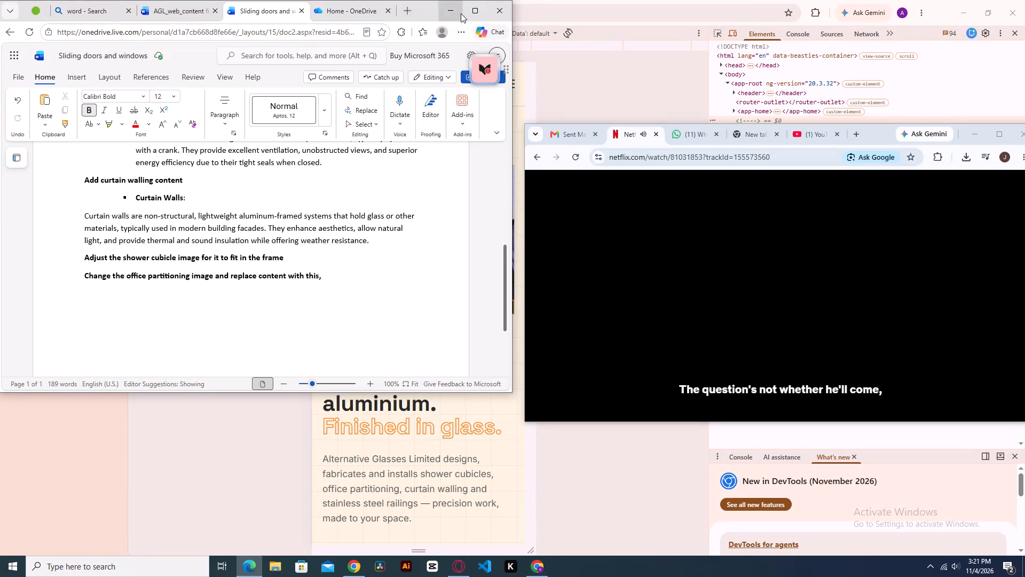
Look through AGL_web_content final from its beginning, examining the product descriptions up to Cladding for office partitioning content.
click(475, 7)
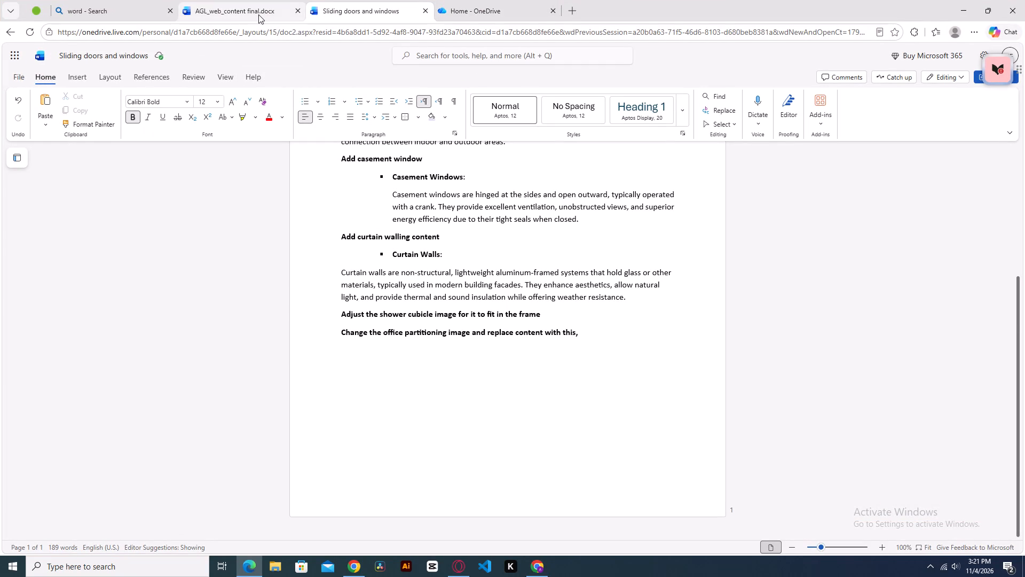
click(258, 14)
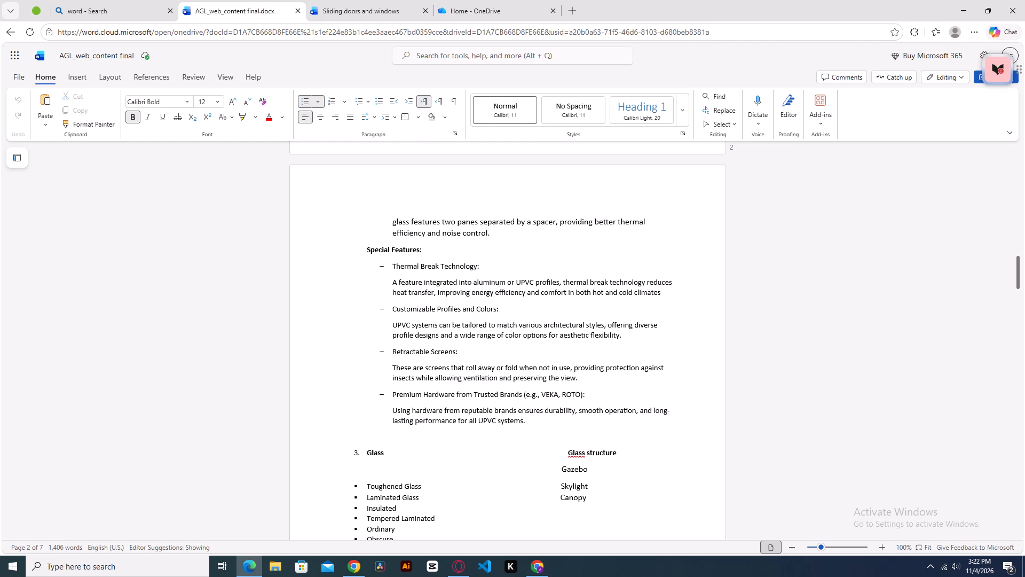
right_click(1024, 576)
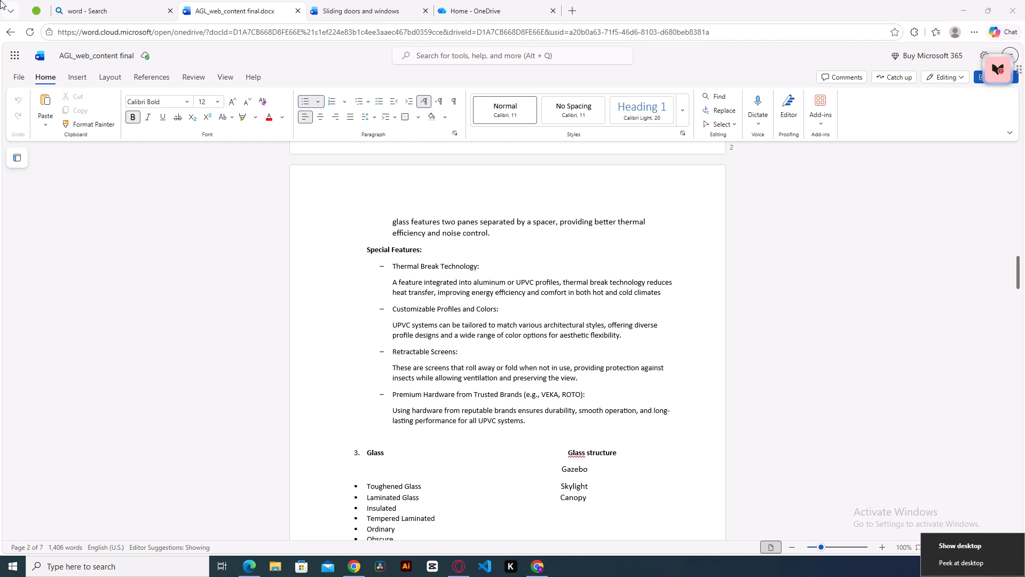
scroll(470, 318, down, 4)
scroll(470, 318, up, 9)
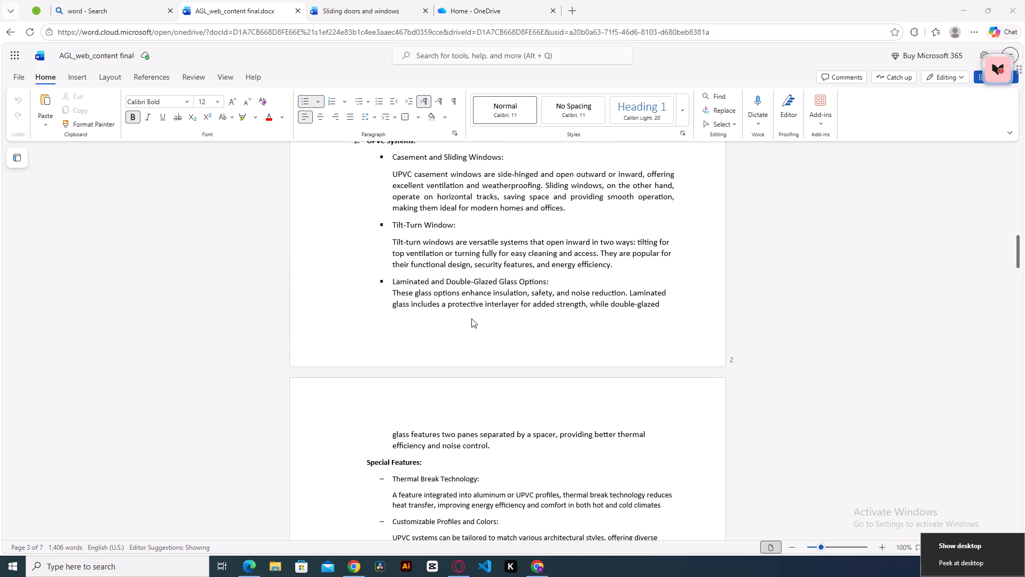
scroll(471, 318, up, 14)
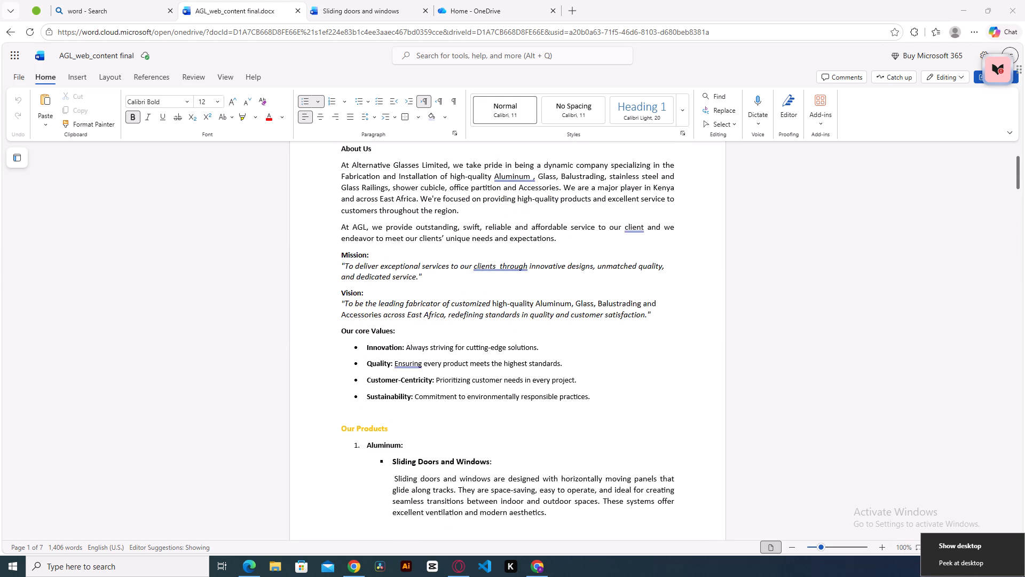
scroll(469, 316, up, 4)
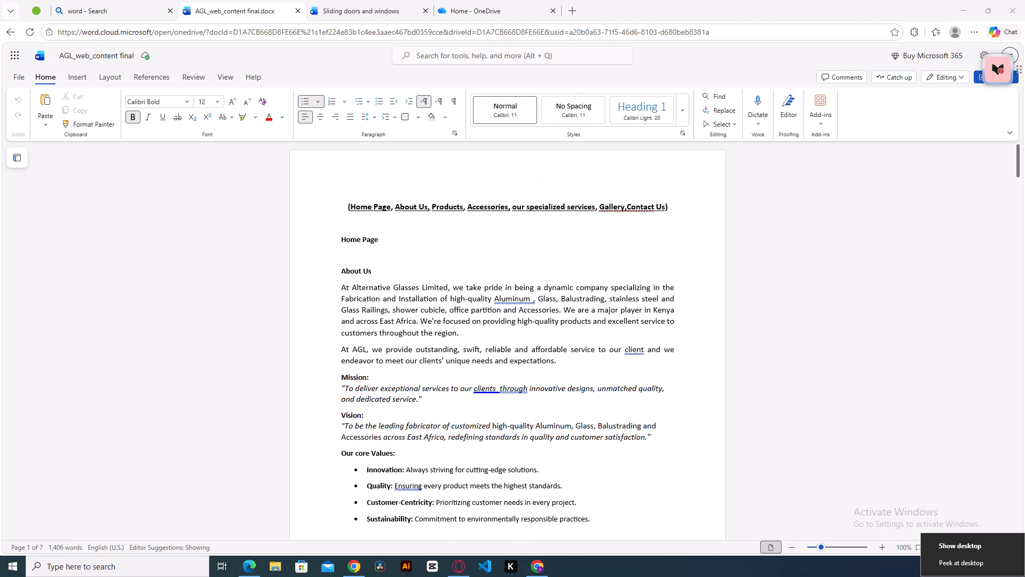
scroll(460, 371, down, 5)
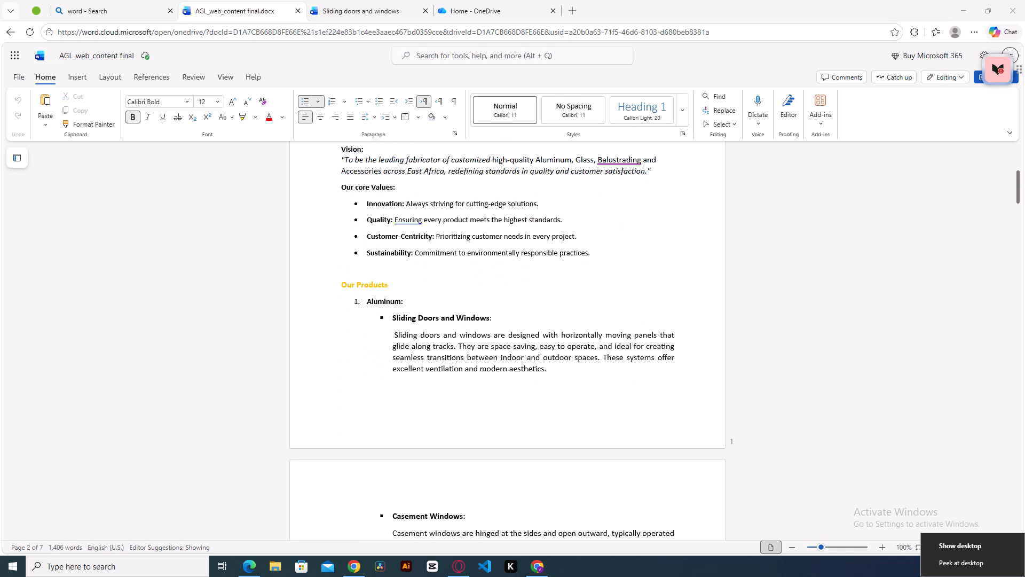
scroll(445, 332, down, 6)
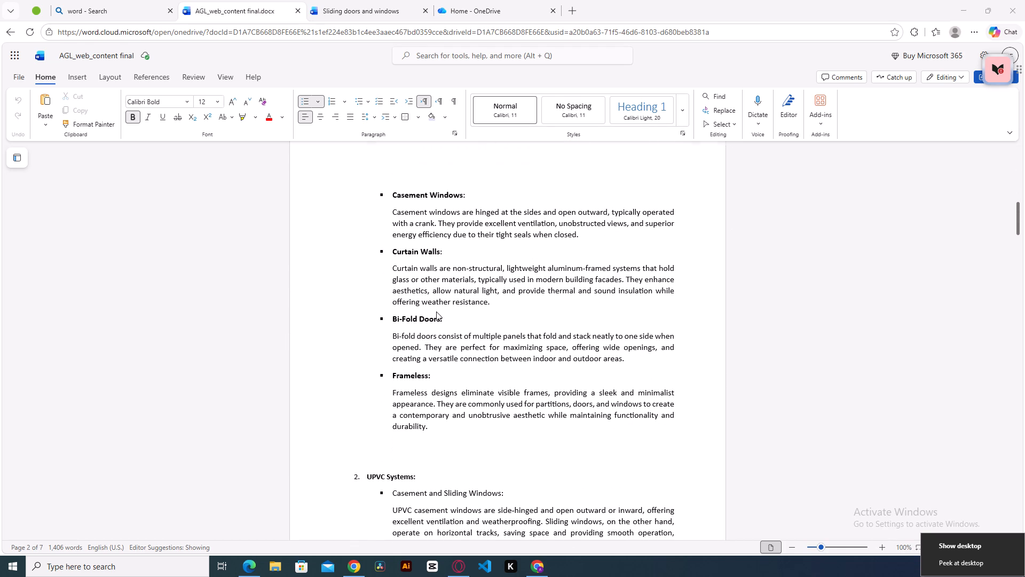
scroll(434, 306, down, 3)
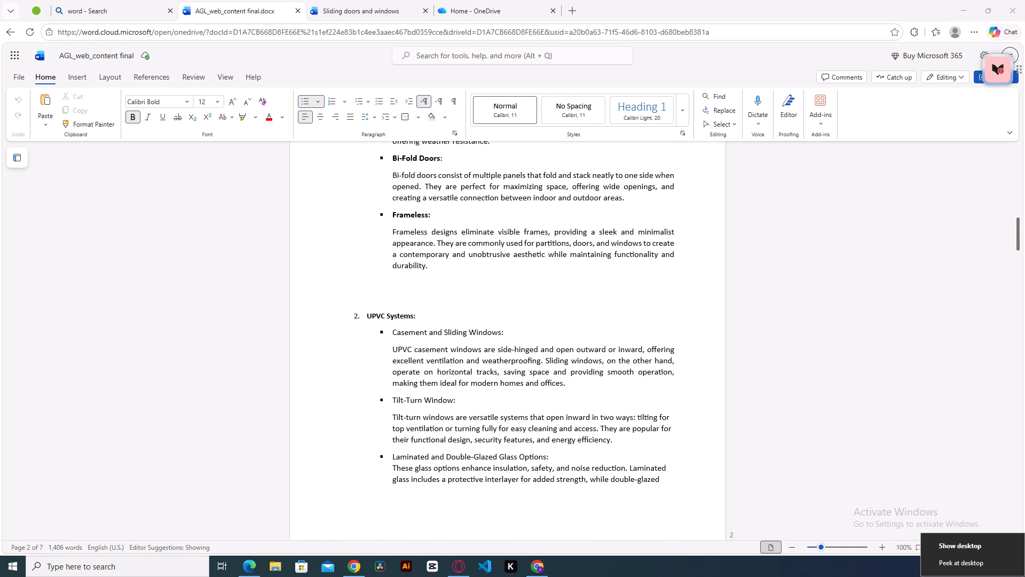
scroll(434, 306, down, 7)
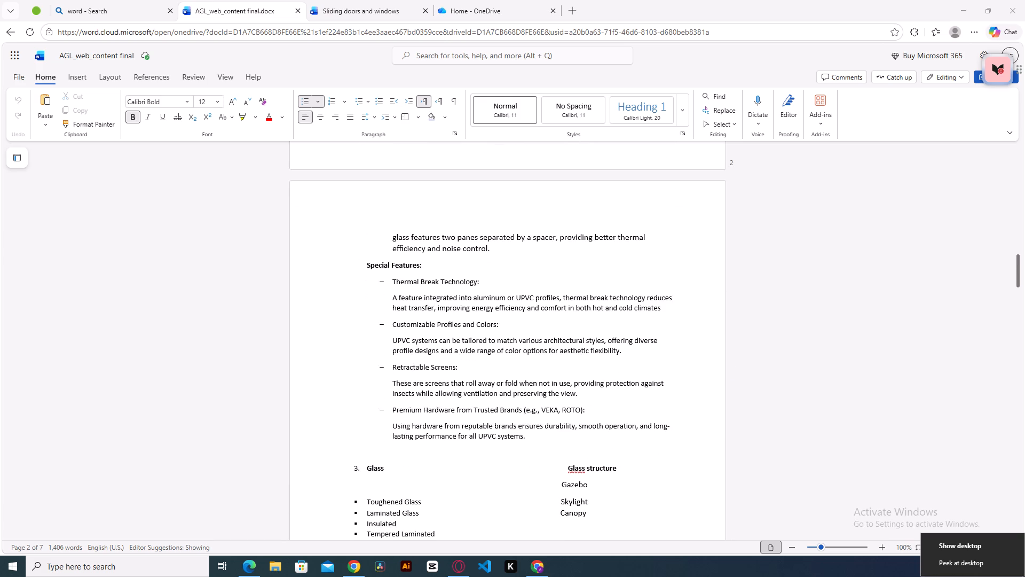
scroll(434, 303, down, 7)
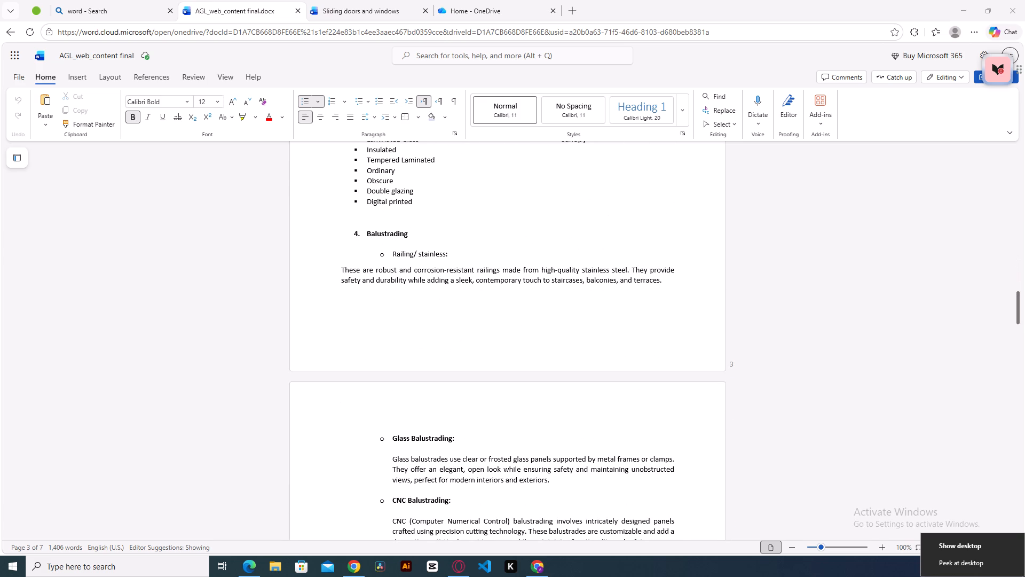
scroll(434, 301, up, 1)
scroll(434, 301, down, 4)
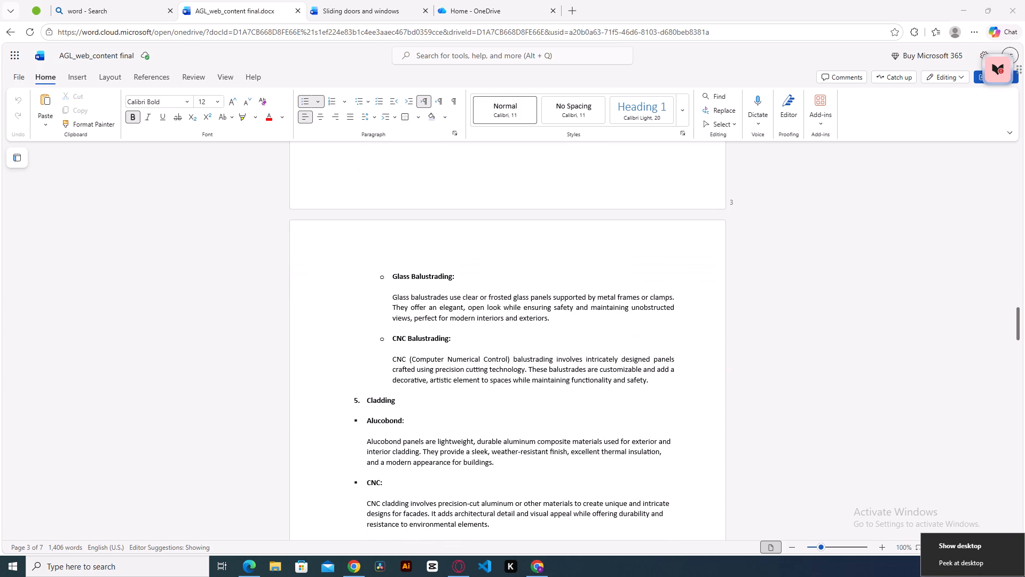
scroll(421, 270, down, 3)
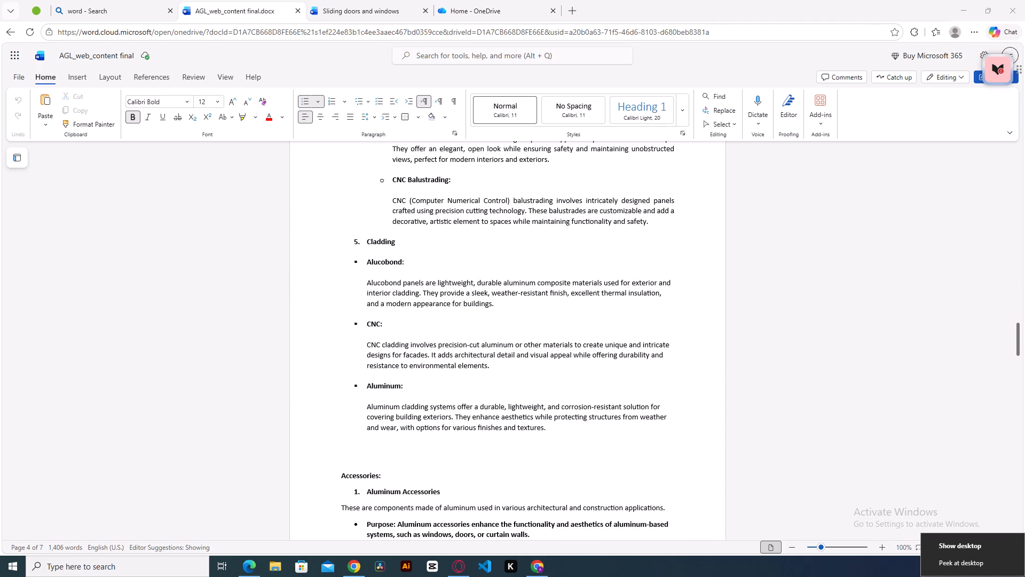
Examine the Accessories and Our Specialized services sections of AGL_web_content final for office partitioning content.
scroll(415, 269, down, 3)
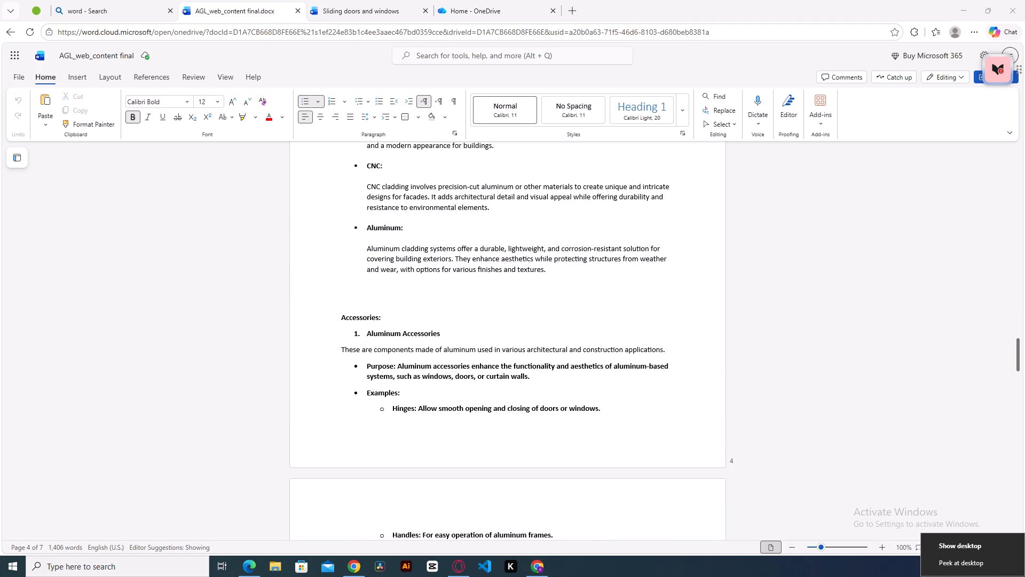
scroll(395, 230, down, 2)
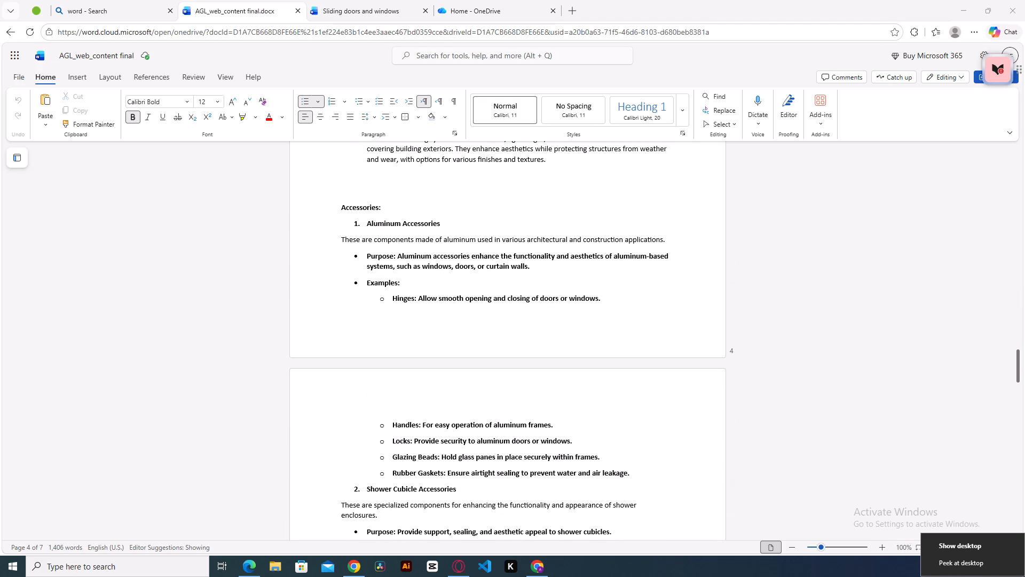
scroll(395, 230, down, 2)
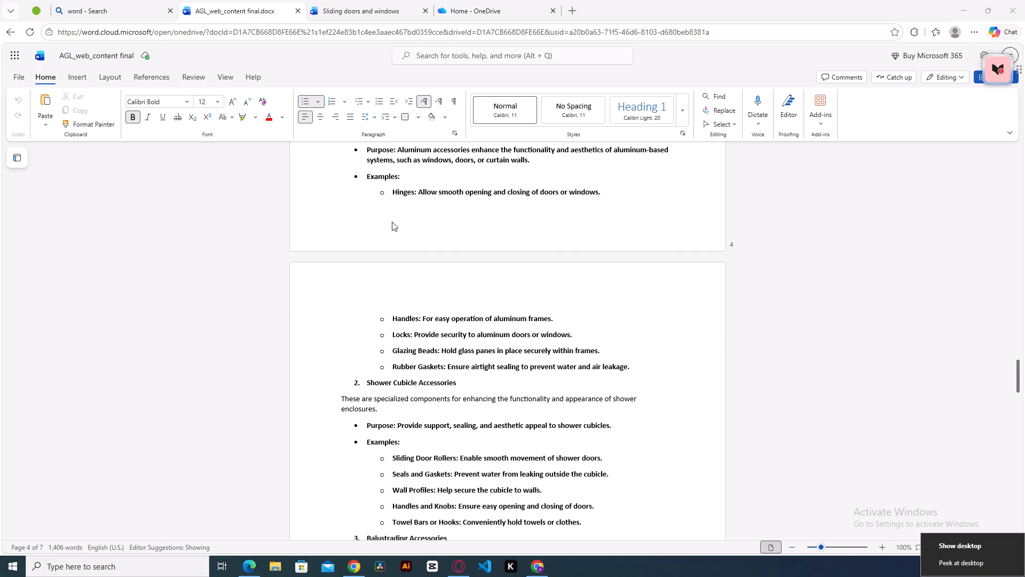
scroll(392, 222, down, 3)
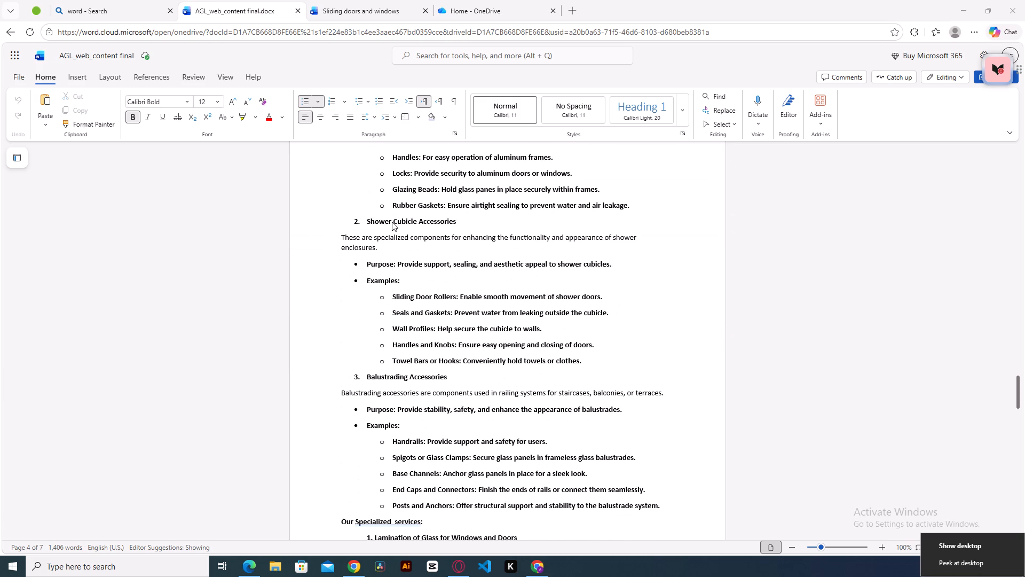
scroll(392, 222, down, 2)
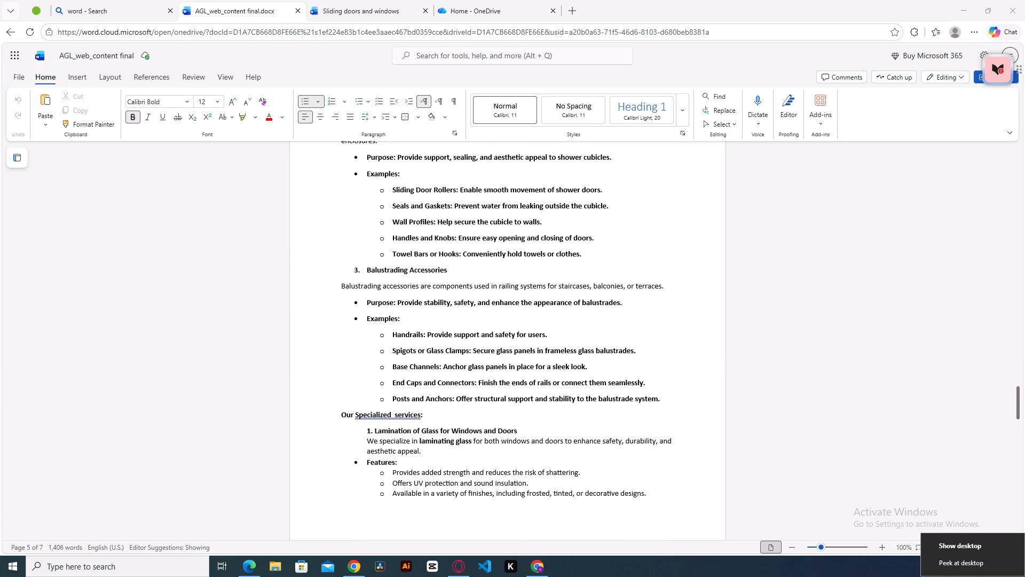
scroll(392, 217, down, 2)
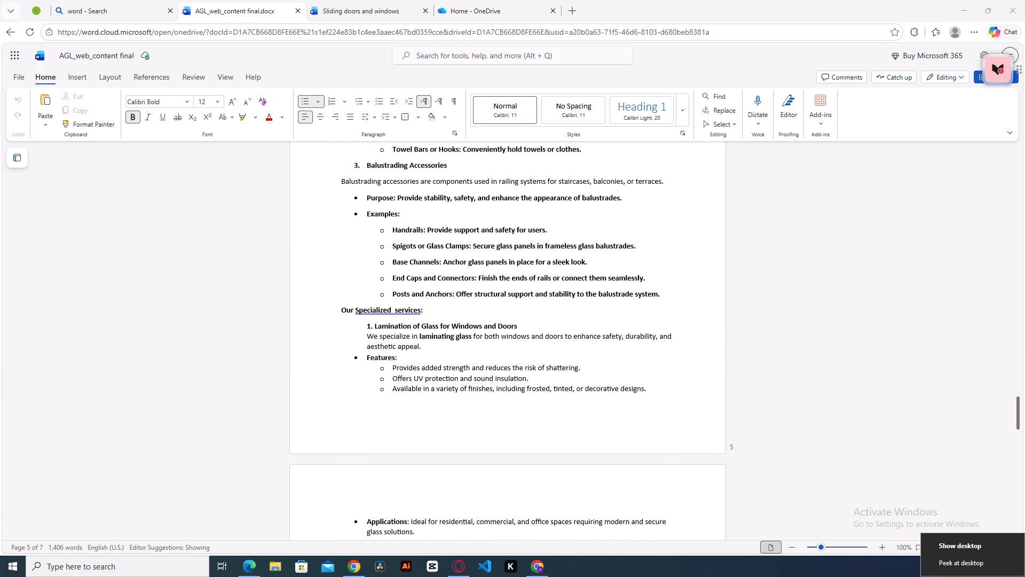
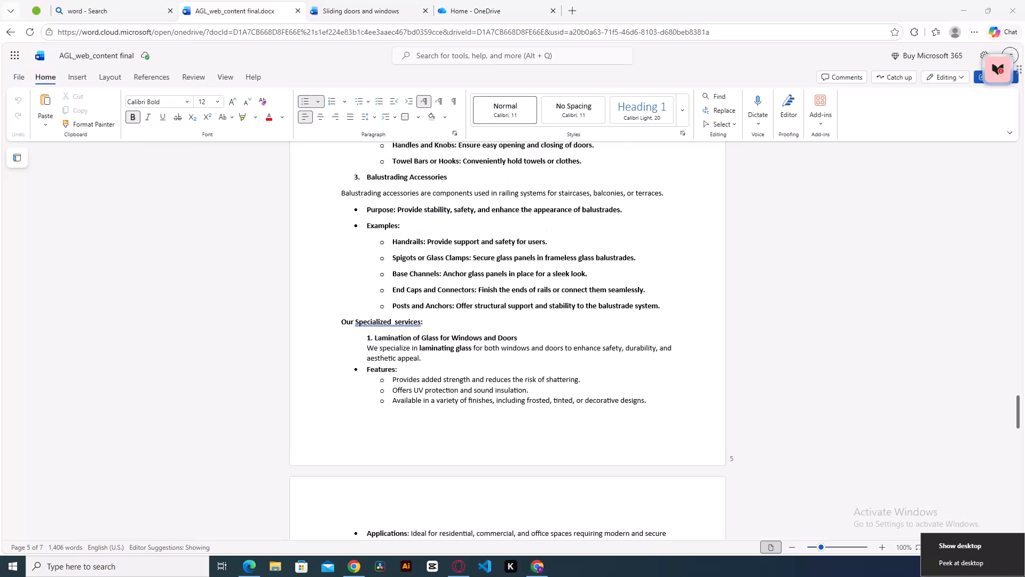
In the Sliding doors and windows document, add a note after the Sliding Doors and Windows heading requesting a different photo of the window and door.
scroll(444, 149, up, 5)
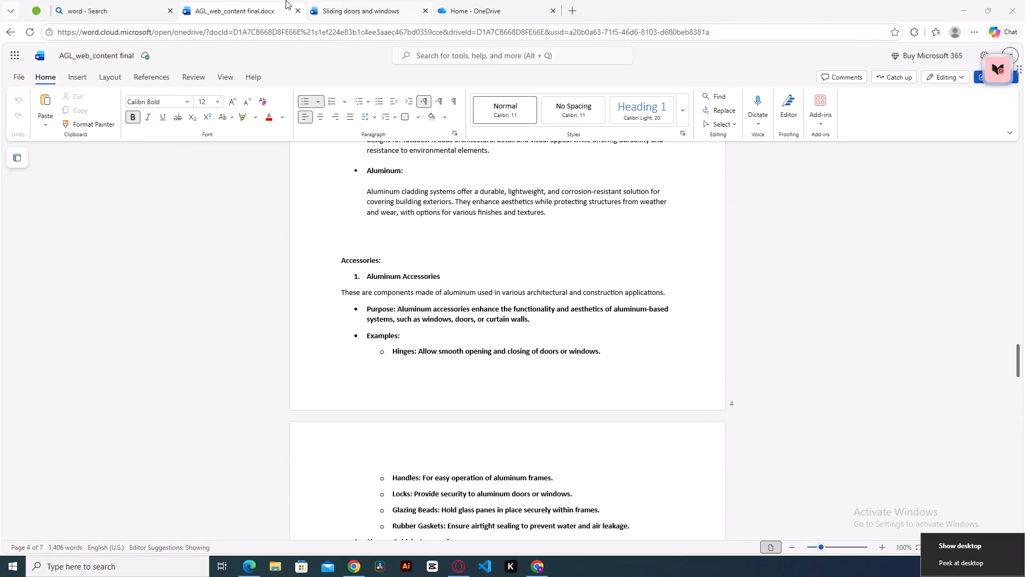
click(352, 2)
scroll(417, 232, up, 7)
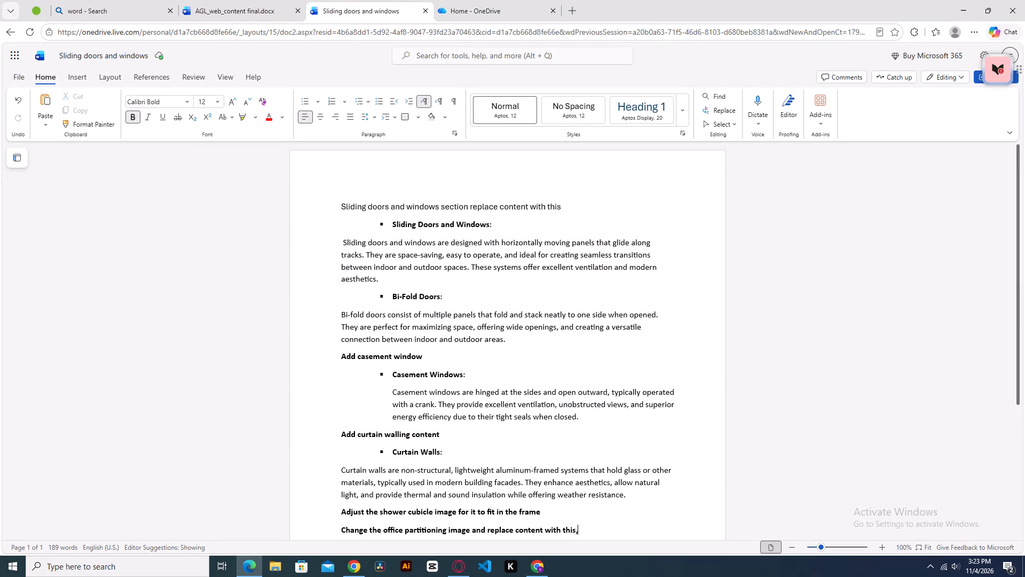
scroll(407, 188, up, 4)
click(509, 227)
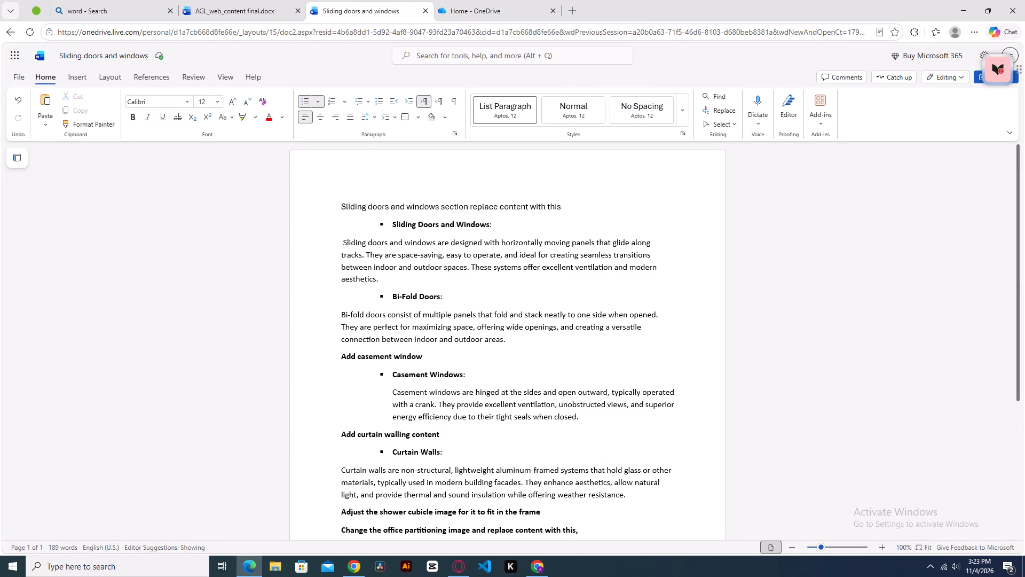
key(space)
text(Add)
key(space)
text(dif)
text(frer)
text(nt photo of the window and)
key(space)
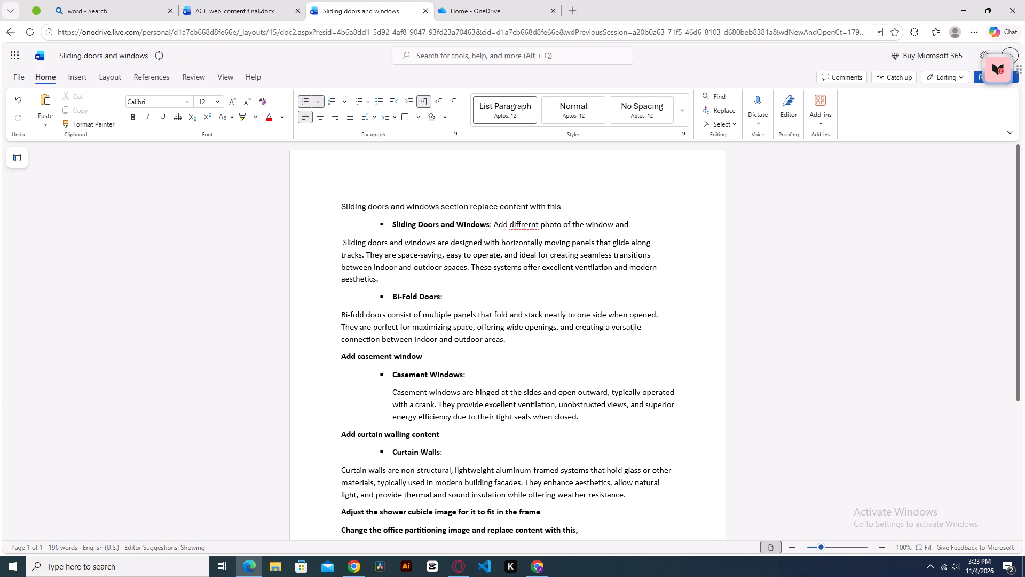
text(door)
key(space)
Insert the missing "e" after "diff" in the misspelled word of the photo note.
key(Left)
key(Left)
key(Left)
key(Left)
key(Left)
key(Left)
key(Left)
key(Left)
key(Left)
key(Left)
key(Left)
key(Left)
key(Left)
key(Left)
key(Left)
key(Left)
key(Left)
key(Left)
key(Left)
key(Left)
key(Left)
key(Left)
key(Left)
key(Left)
key(Left)
key(Left)
key(e)
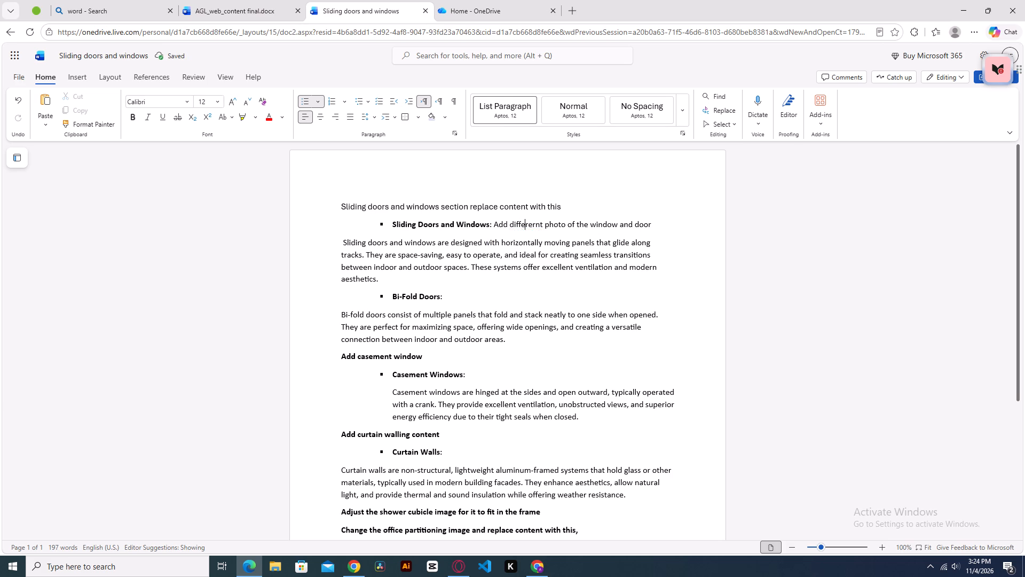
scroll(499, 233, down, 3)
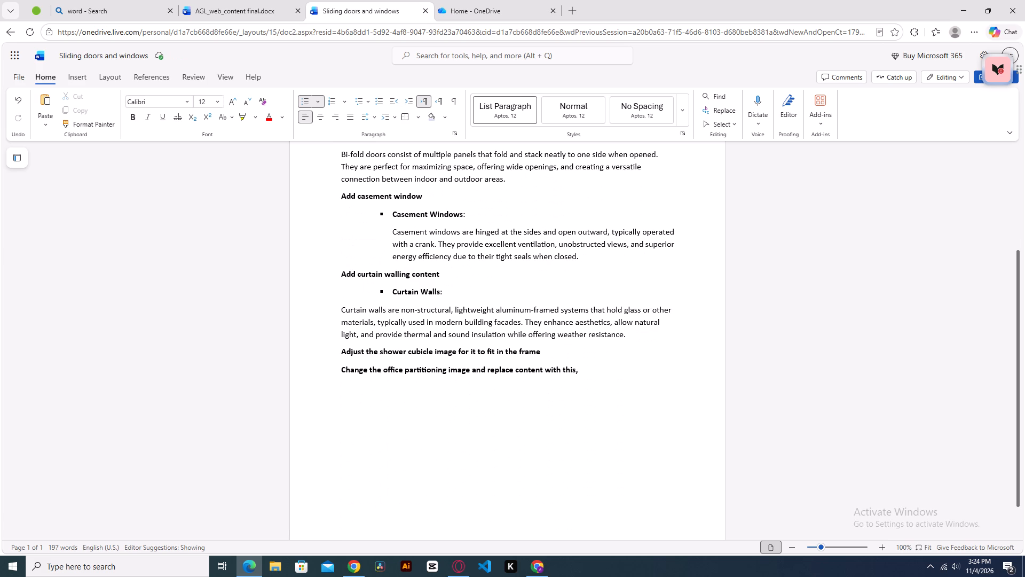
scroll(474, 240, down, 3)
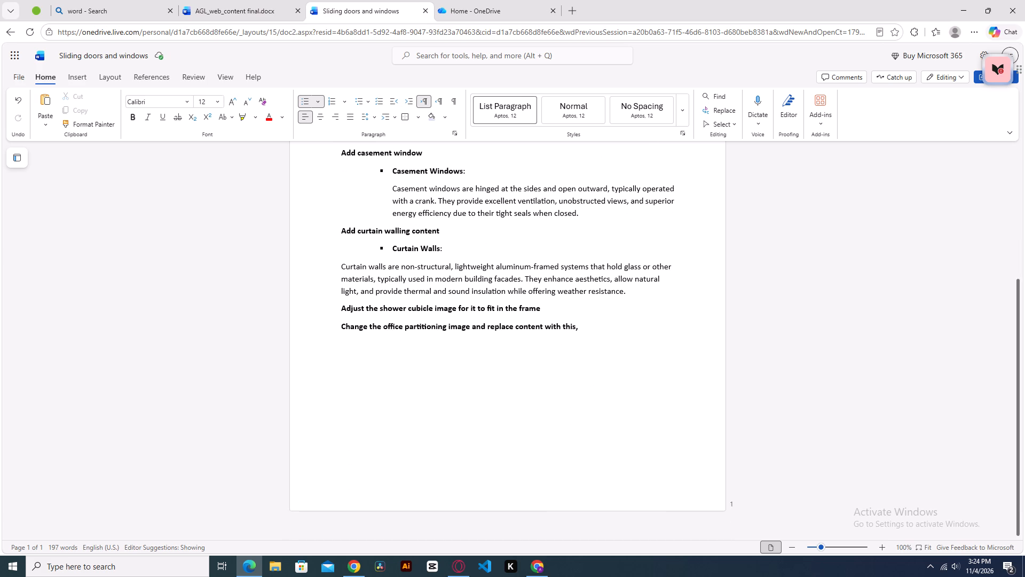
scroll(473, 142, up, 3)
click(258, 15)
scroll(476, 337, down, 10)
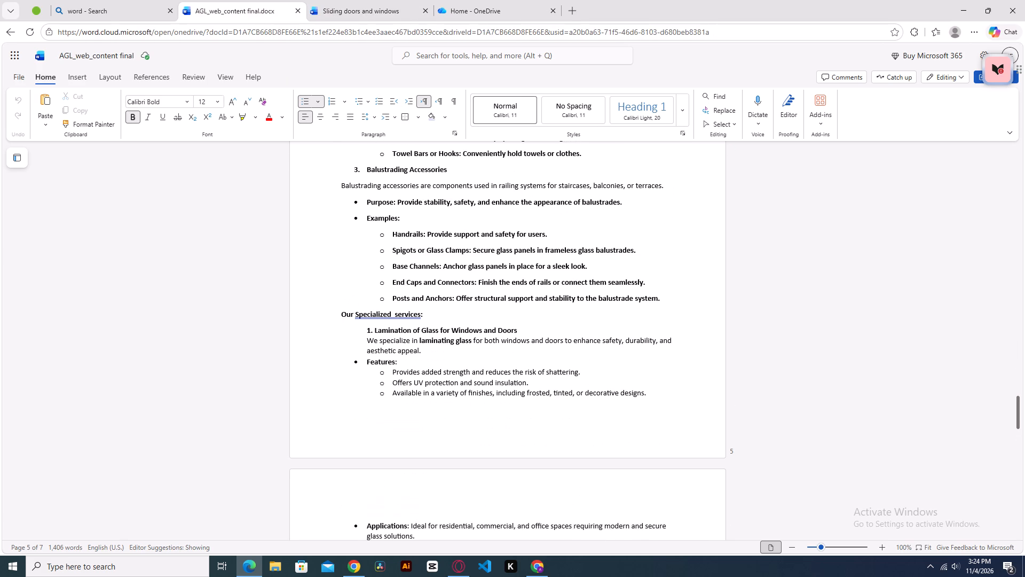
In the Sliding doors and windows document, add a line below the office partitioning instruction asking to add the pavillion logo to the carousel.
click(375, 0)
scroll(428, 269, down, 9)
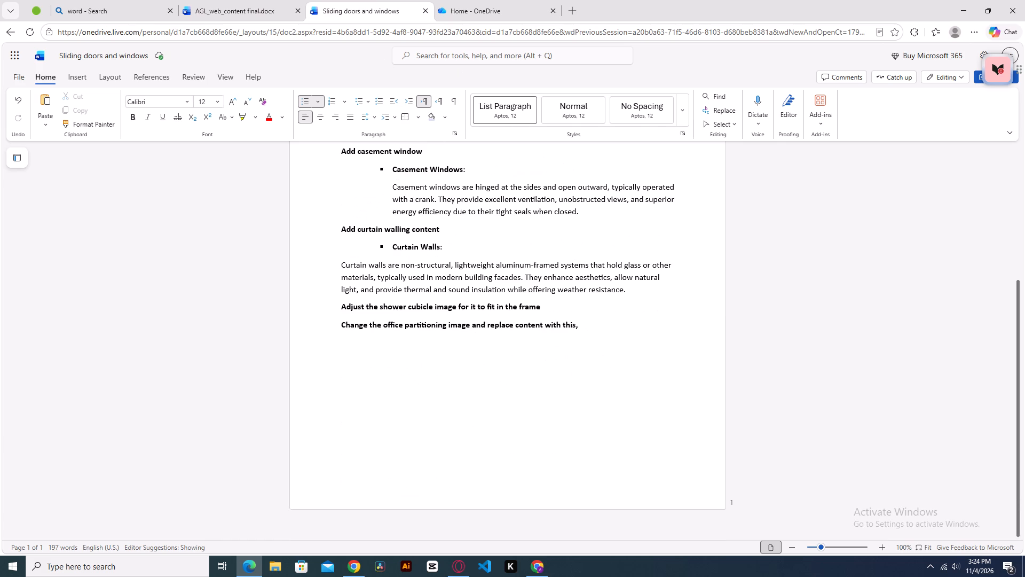
click(605, 324)
key(Return)
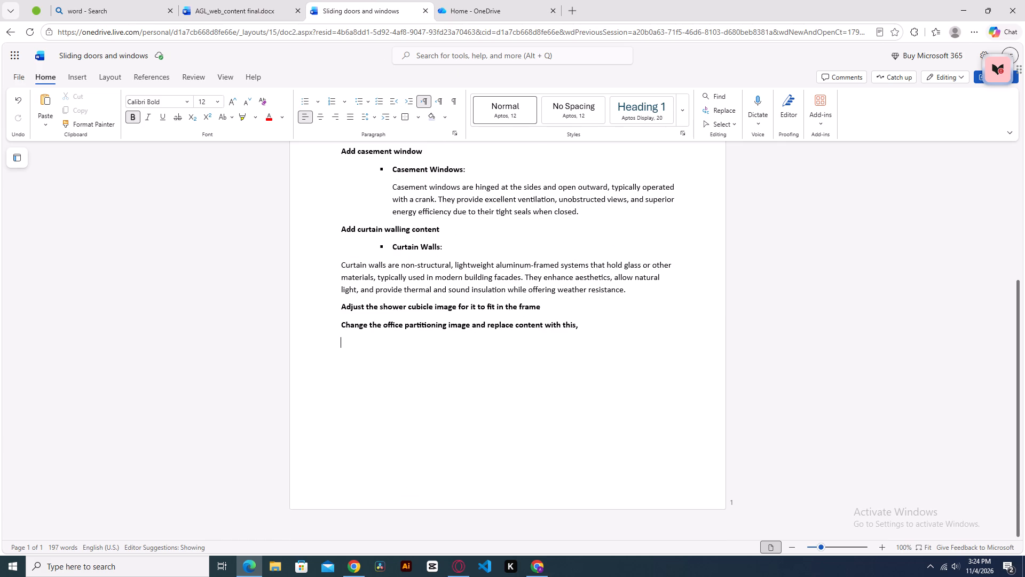
text(AD)
key(BackSpace)
text(ss)
key(BackSpace)
key(BackSpace)
text(dd)
key(space)
text(pavillion lo)
text(go to the caro)
text(suel)
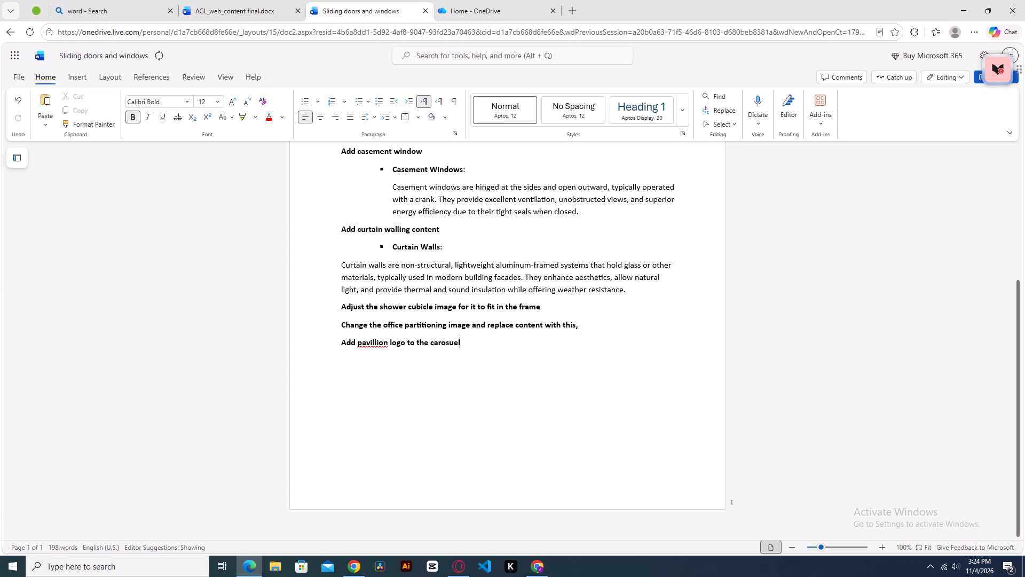
key(space)
Correct the misspelled "carosuel" to "carousel" in the logo instruction, leaving a space after it.
click(460, 344)
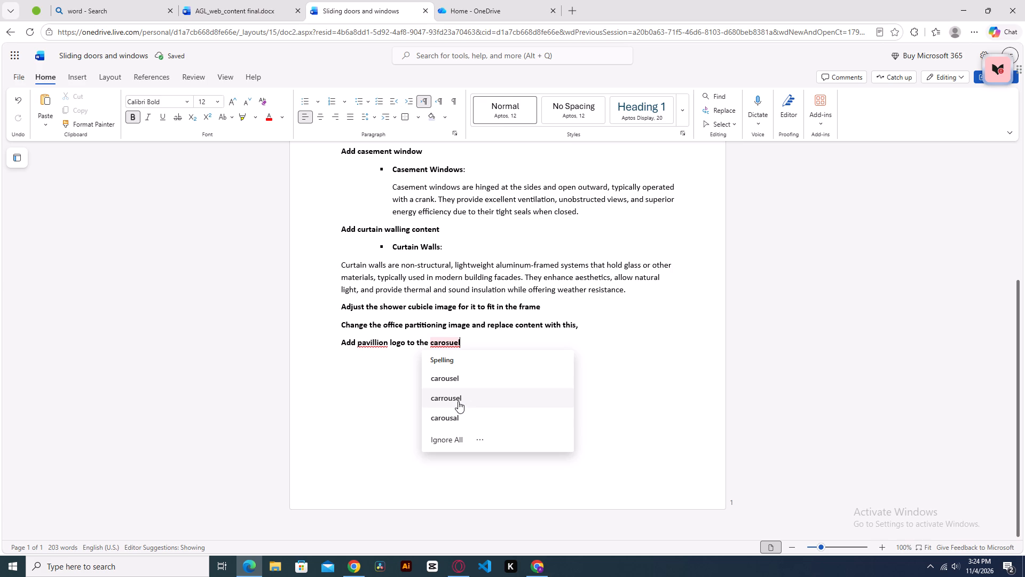
click(453, 377)
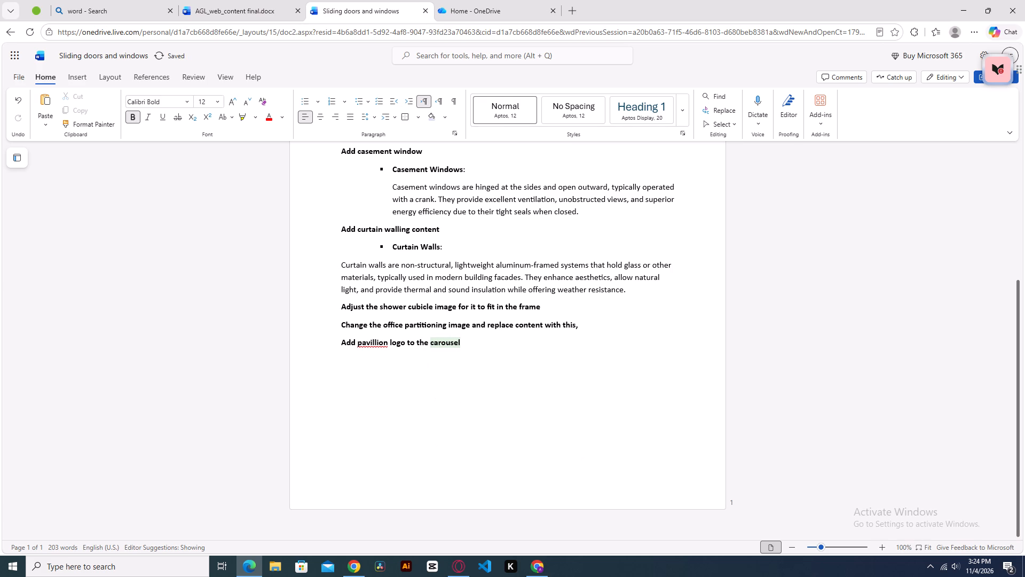
click(474, 348)
key(space)
Start a new line below the logo instruction with the text "Add glass".
key(Return)
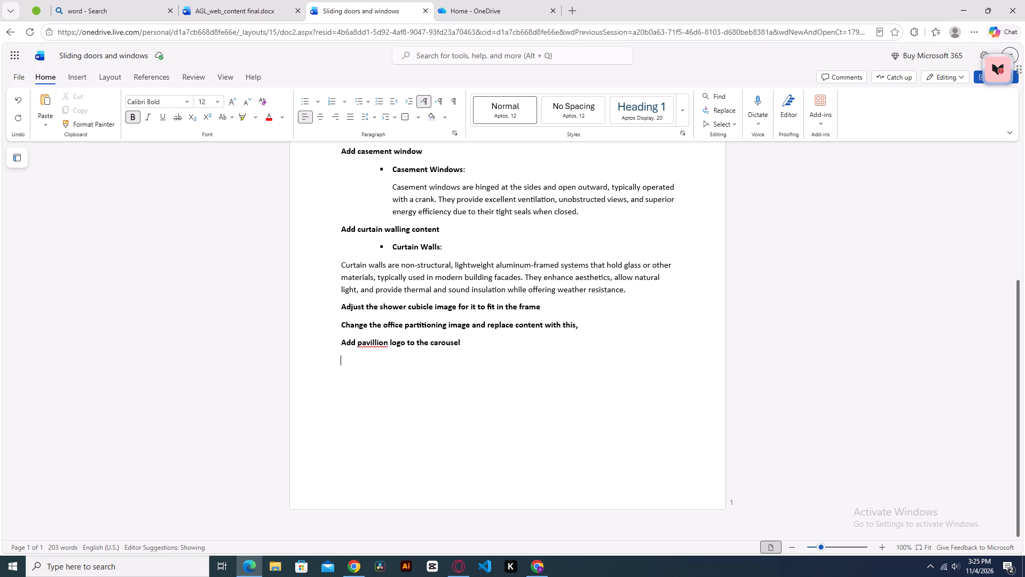
key(shift+a)
text(dd)
key(space)
text(glass)
key(space)
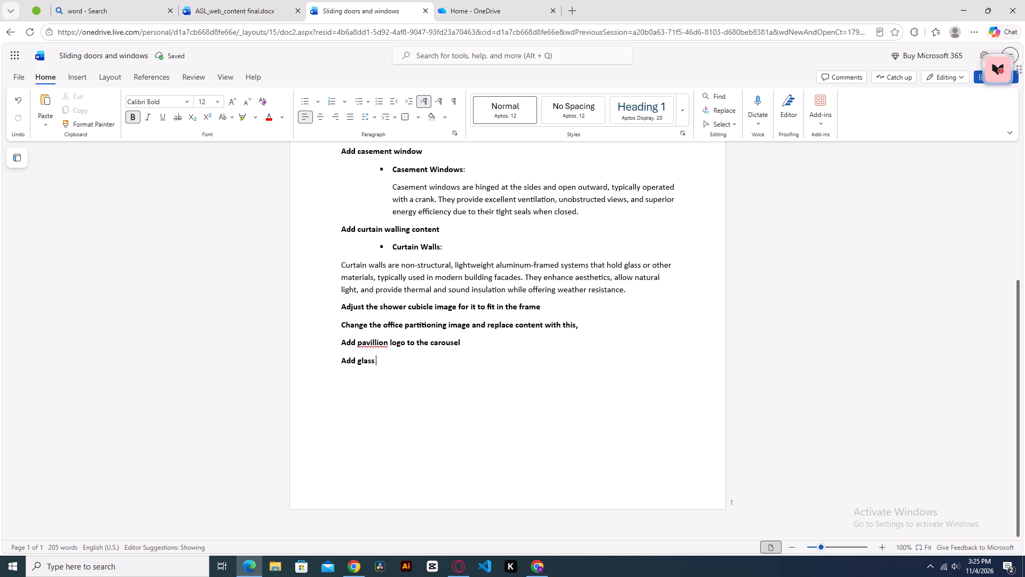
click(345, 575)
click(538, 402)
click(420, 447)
Insert "main page for" before "glass" in the last line so it reads "Add main page for glass".
click(383, 364)
click(357, 361)
text(main)
key(space)
text(page)
key(space)
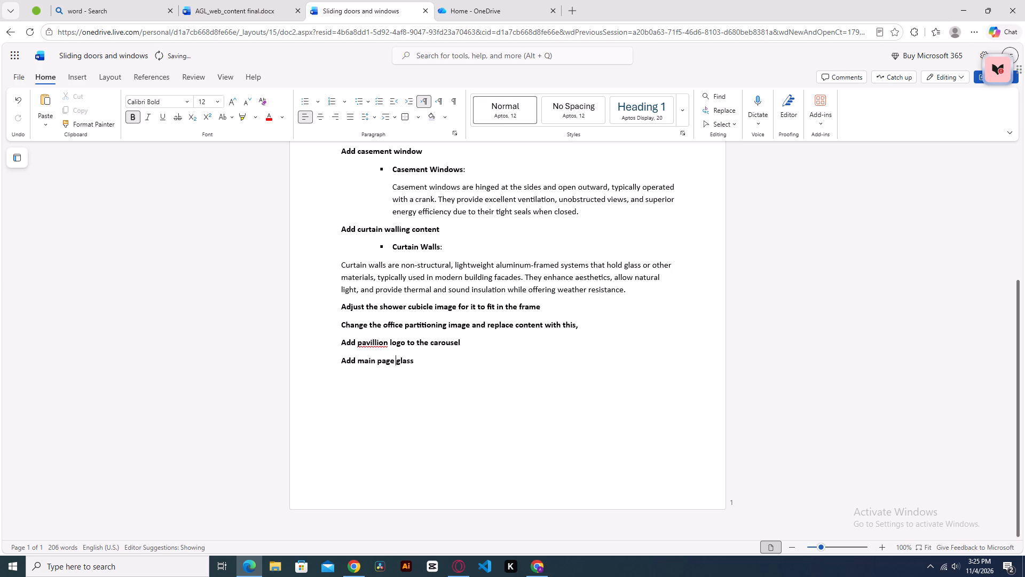
text(for)
key(space)
Append "then give glass services" to the end of the glass main page instruction.
key(Right)
key(Right)
key(Right)
key(Right)
key(Right)
key(space)
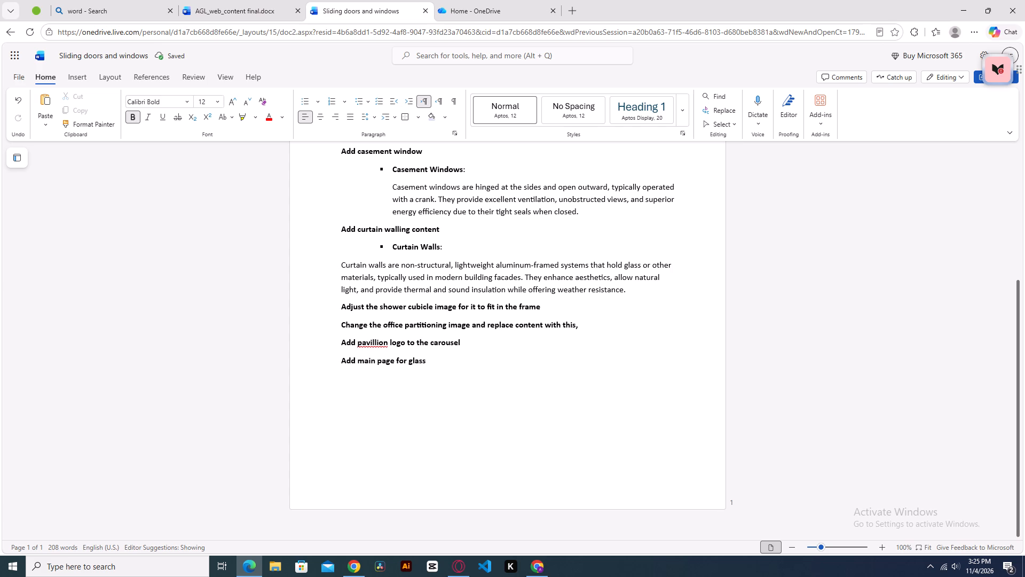
text(the)
key(space)
key(BackSpace)
text(n)
key(space)
text(give glass services)
key(space)
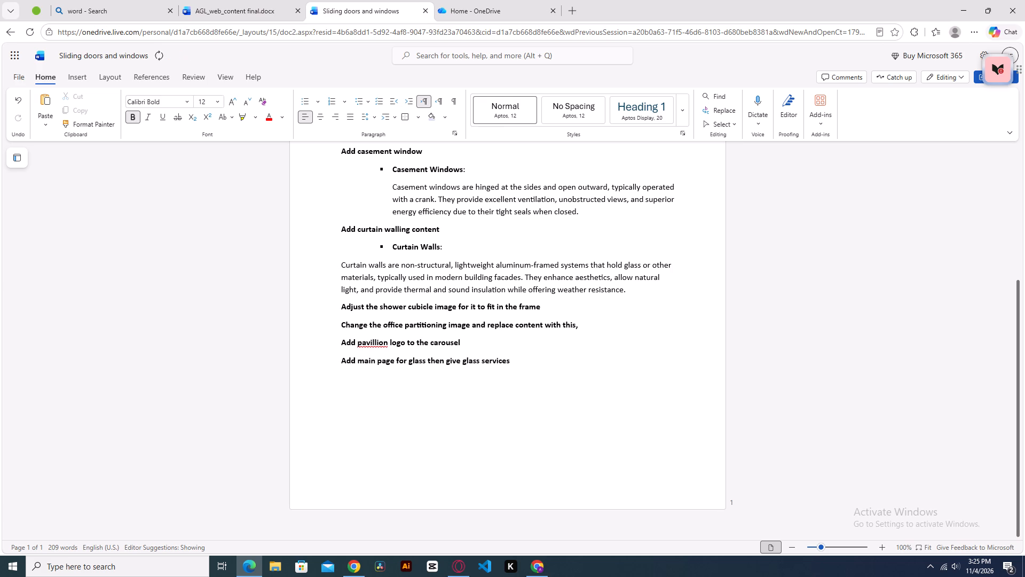
Continue the glass instruction with an opening parenthesis and the services "lamination, double glazing, bullet proof".
text((lamination)
text(, d)
text(ouble)
key(space)
text(glaing)
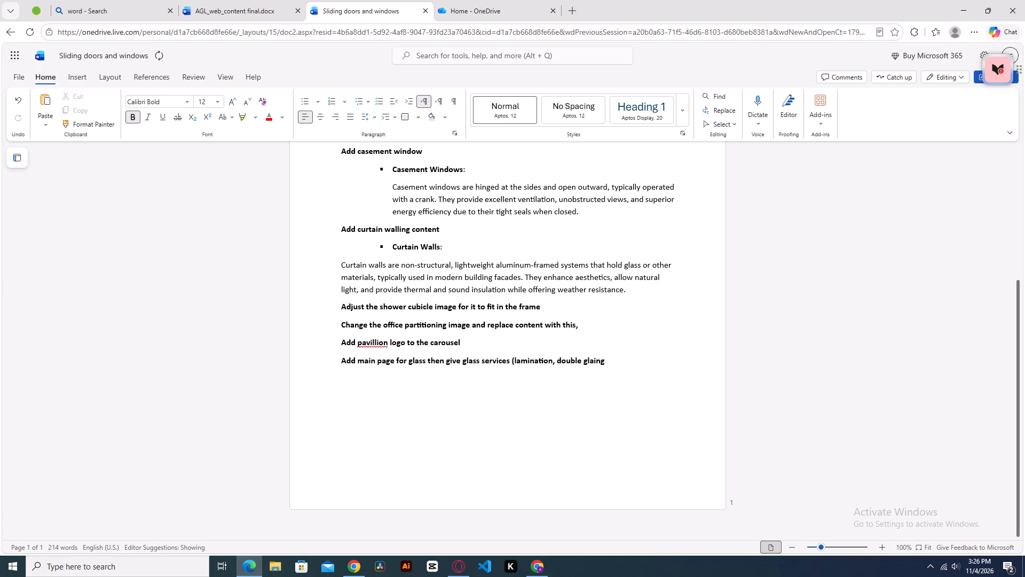
key(BackSpace)
key(BackSpace)
key(BackSpace)
text(zing)
key(space)
key(BackSpace)
text(,)
key(space)
text(bullet proof)
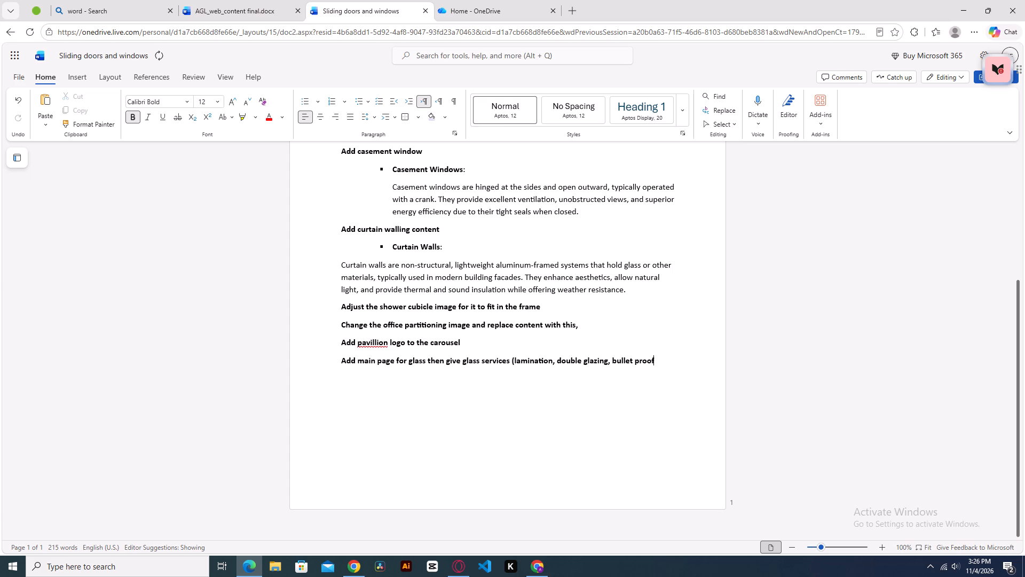
key(space)
In the AGL_web_content final document, read the specialized services section for glass services and glass types.
click(239, 0)
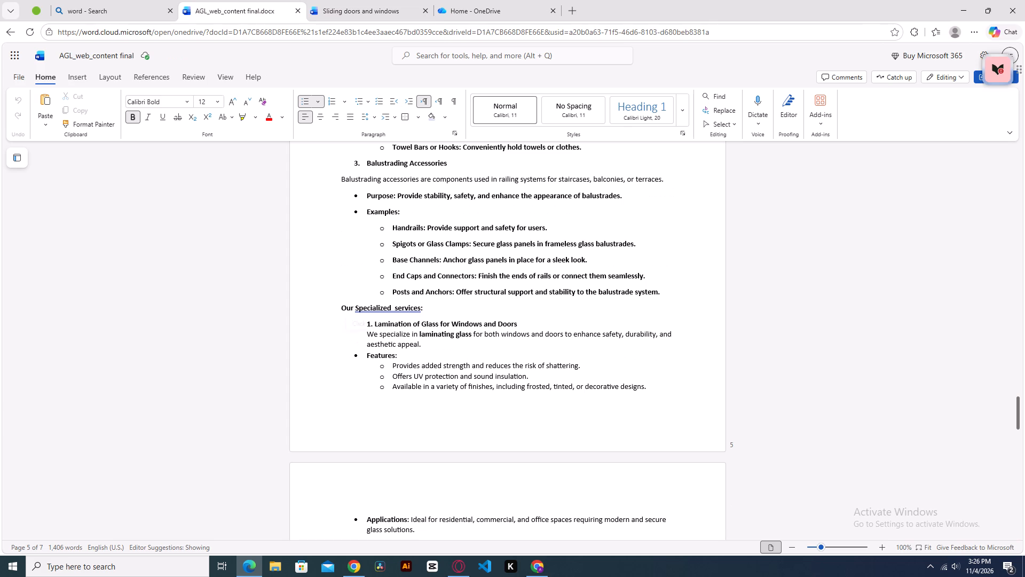
scroll(404, 321, down, 4)
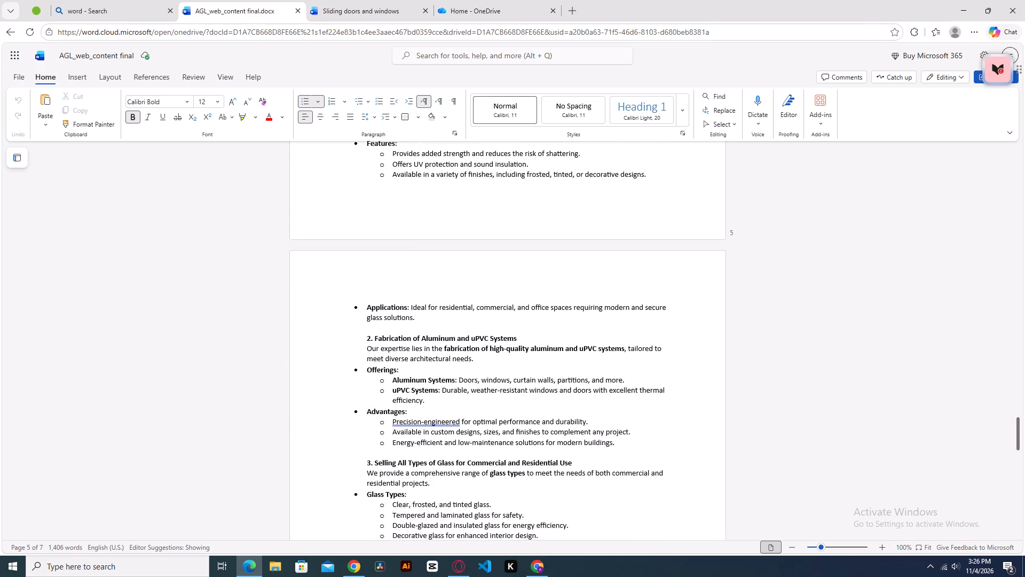
scroll(405, 324, down, 3)
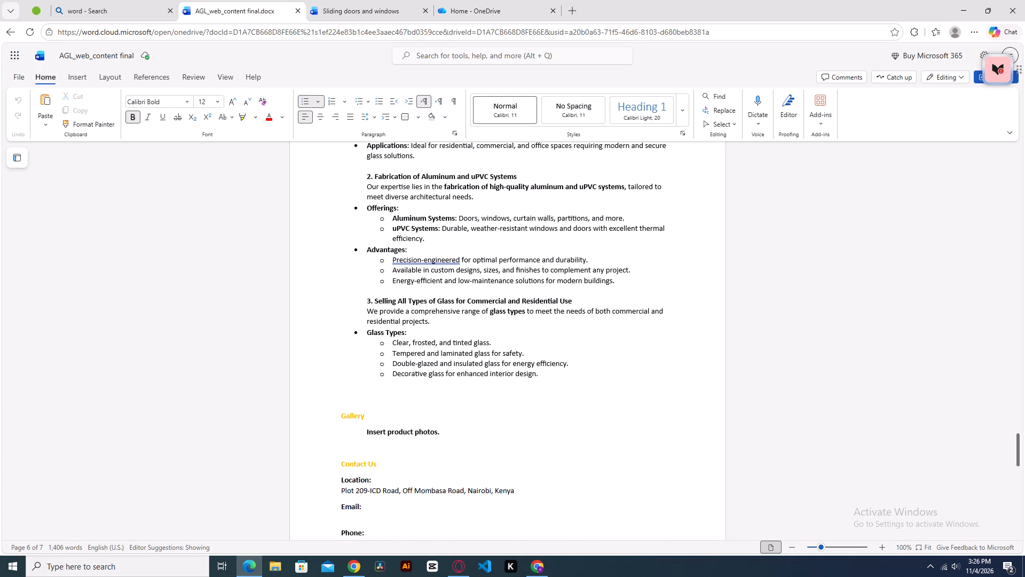
scroll(408, 345, up, 5)
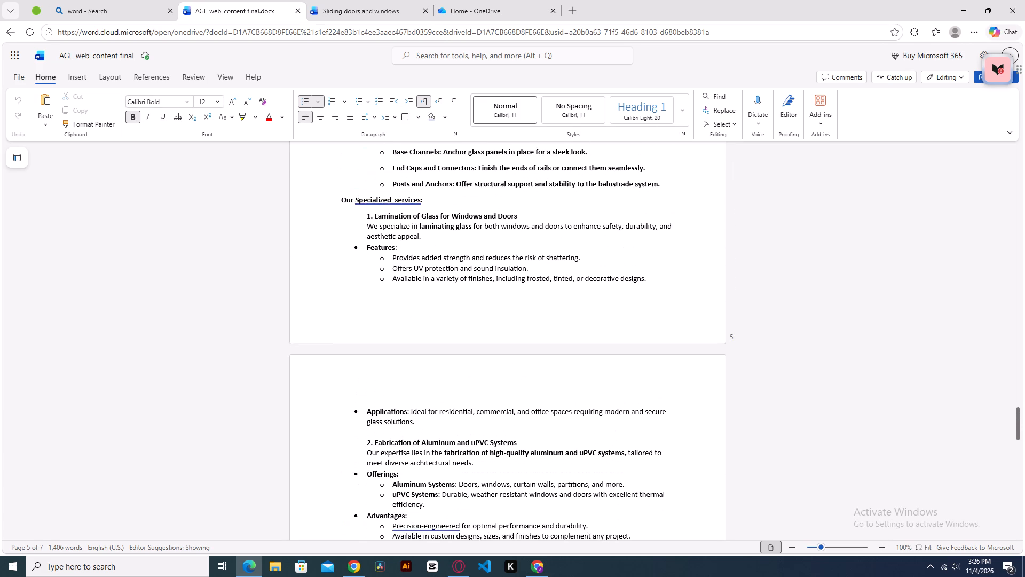
Switch to the agl.co.ke site in Chrome and examine the home page from the hero to the About section in mobile layout.
click(545, 566)
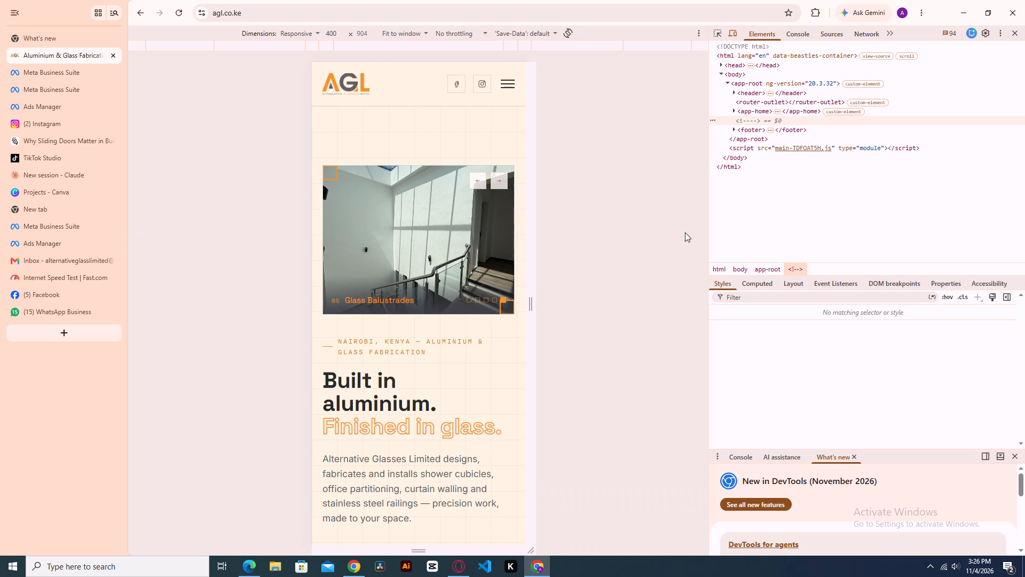
scroll(677, 259, down, 2)
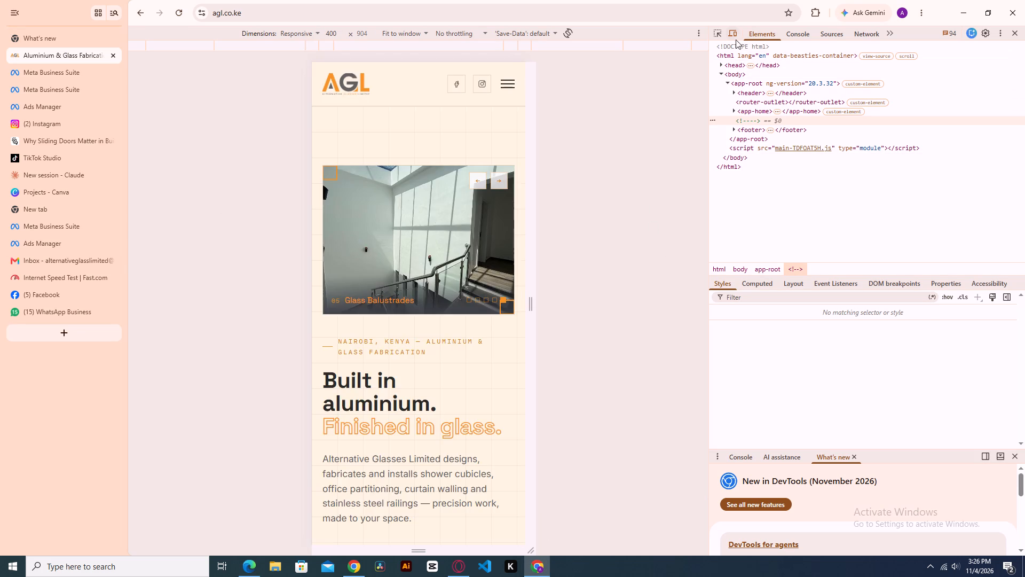
click(735, 35)
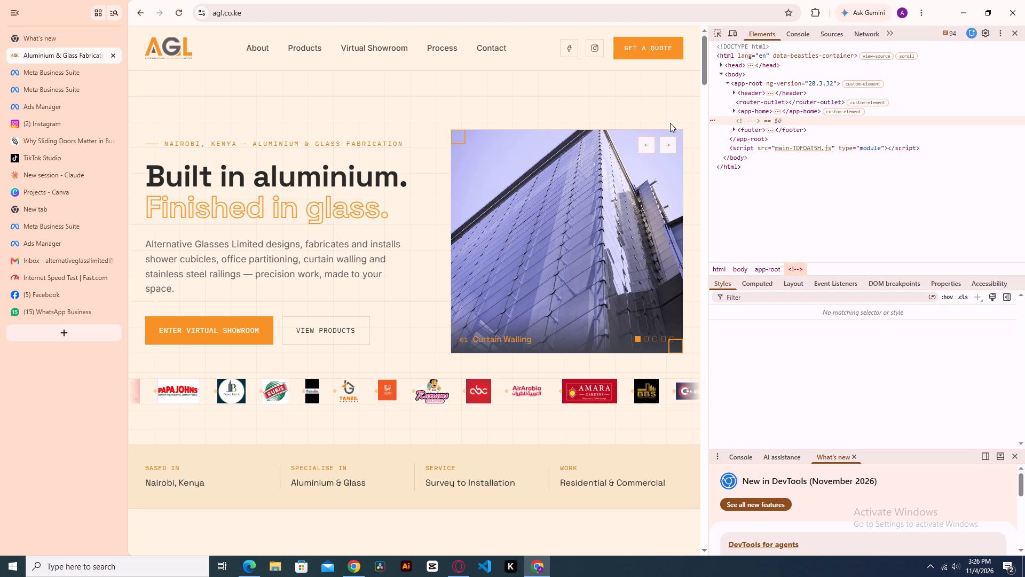
click(730, 37)
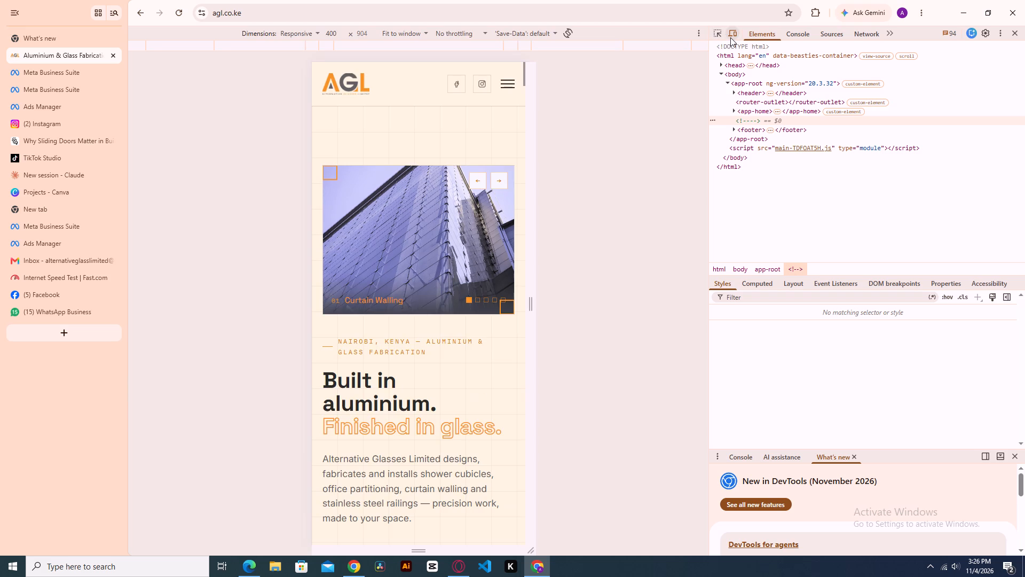
scroll(448, 175, down, 9)
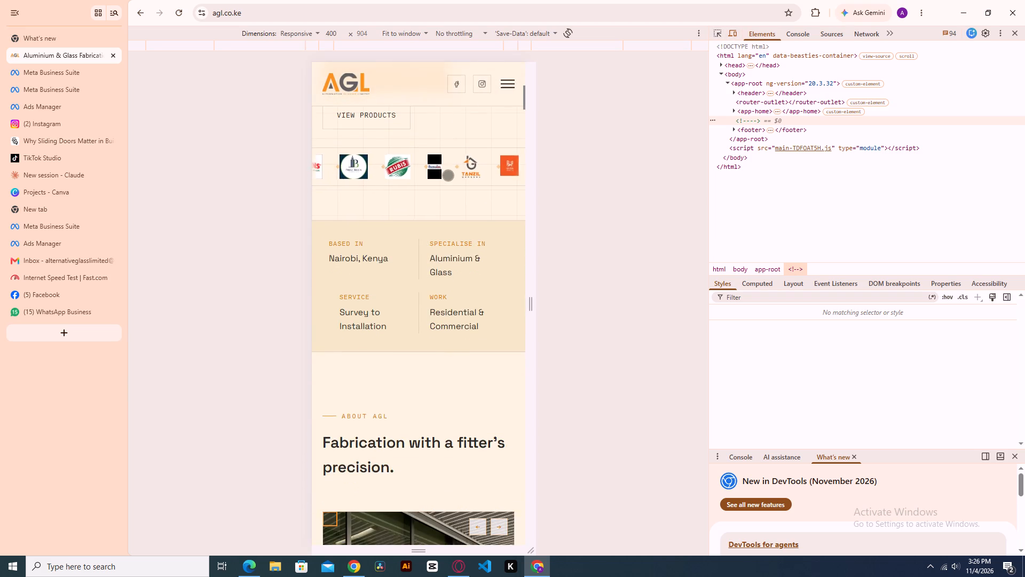
scroll(448, 175, down, 7)
scroll(507, 161, up, 3)
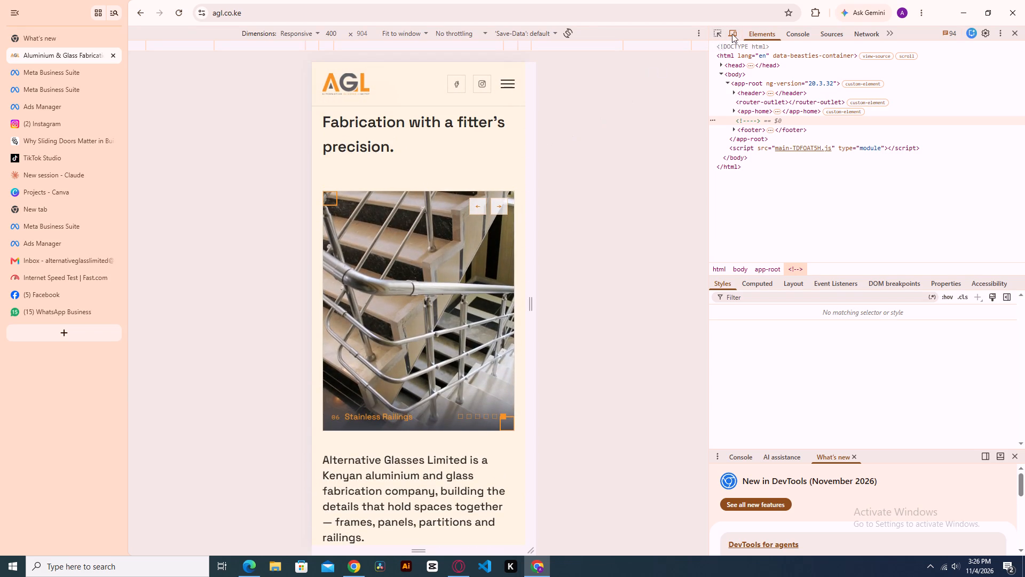
Turn off the mobile preview and examine the product line cards and the virtual showroom catalogue at desktop width.
click(732, 34)
scroll(415, 188, down, 3)
scroll(354, 204, down, 8)
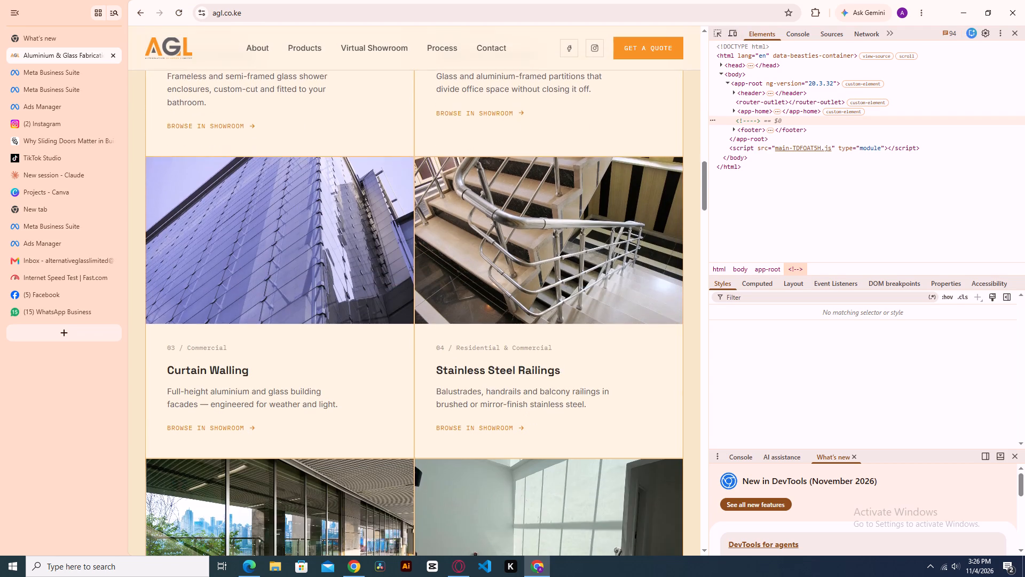
scroll(354, 204, down, 18)
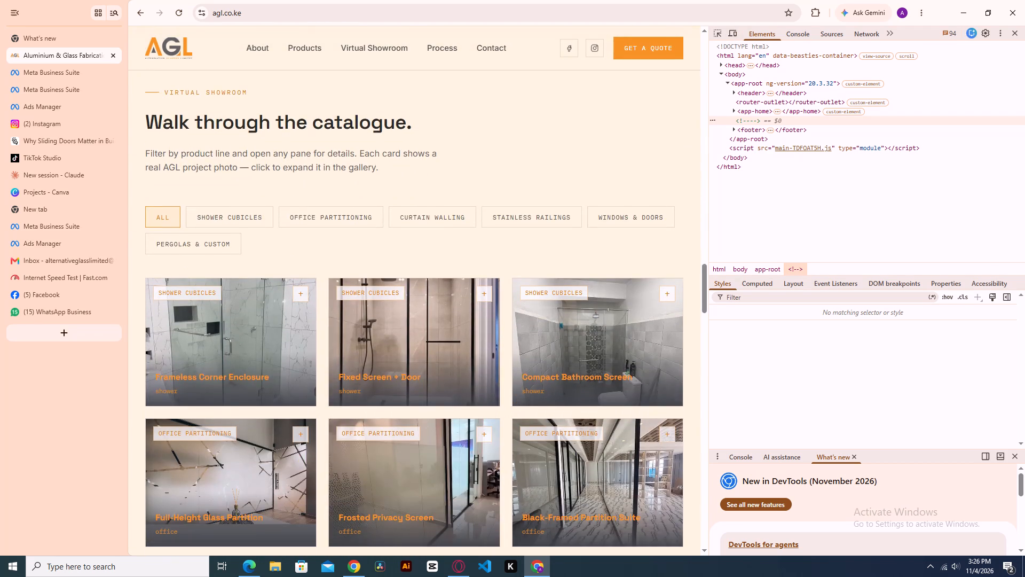
scroll(354, 204, up, 7)
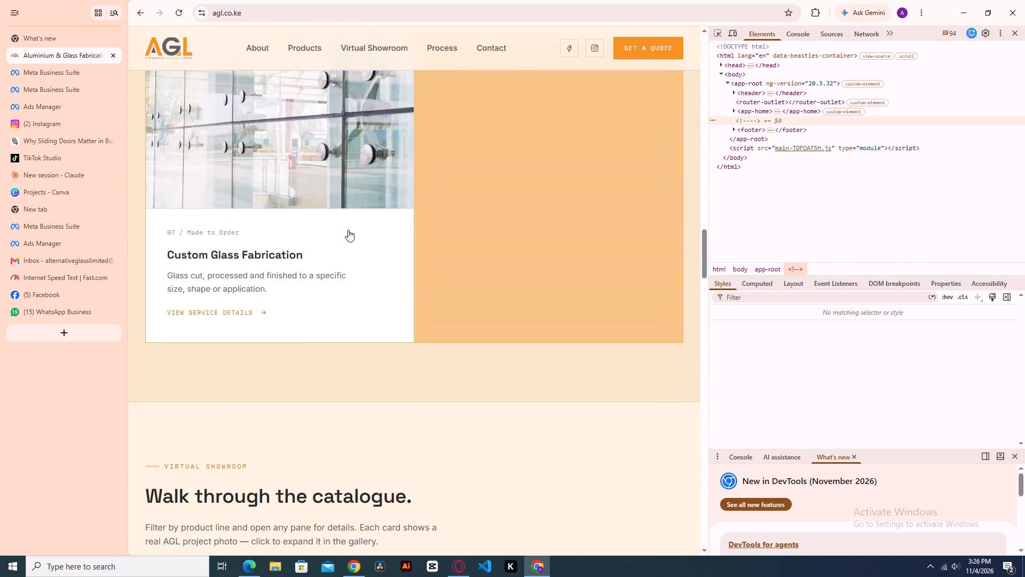
scroll(348, 232, down, 4)
scroll(348, 232, up, 1)
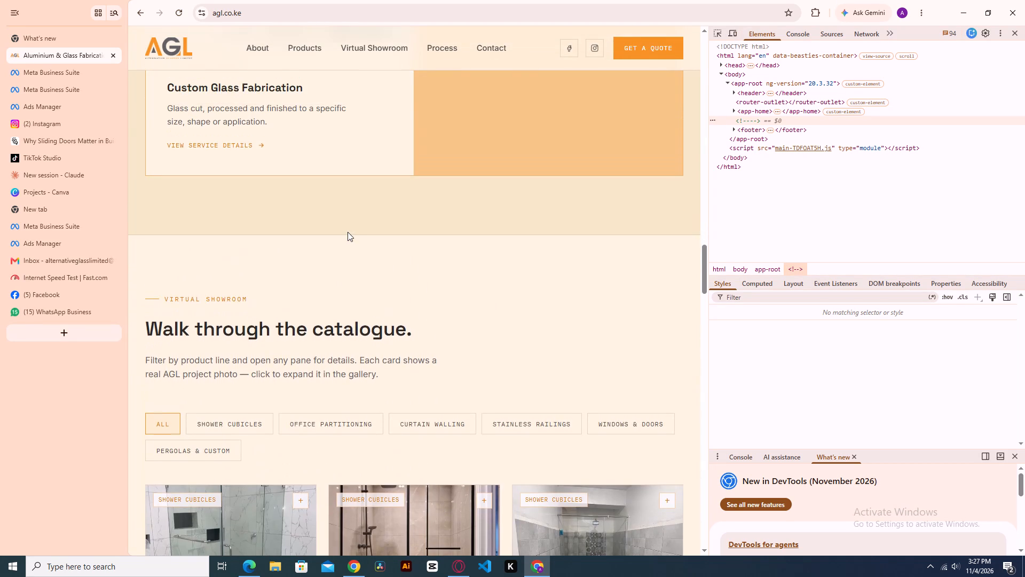
Look back through the website's product line cards from Custom Glass Fabrication up to the About section and client logo carousel.
scroll(348, 232, up, 3)
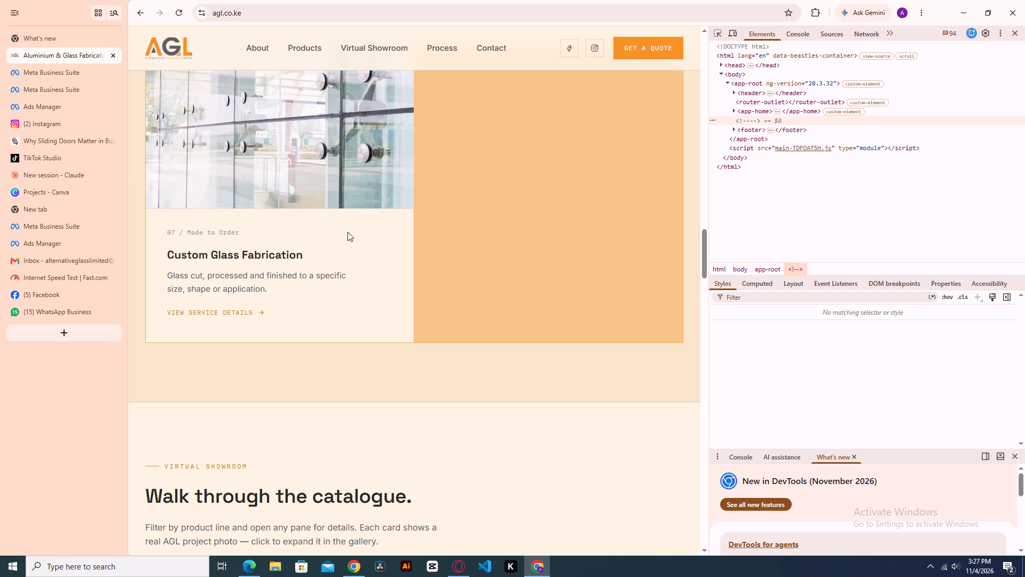
scroll(348, 232, up, 4)
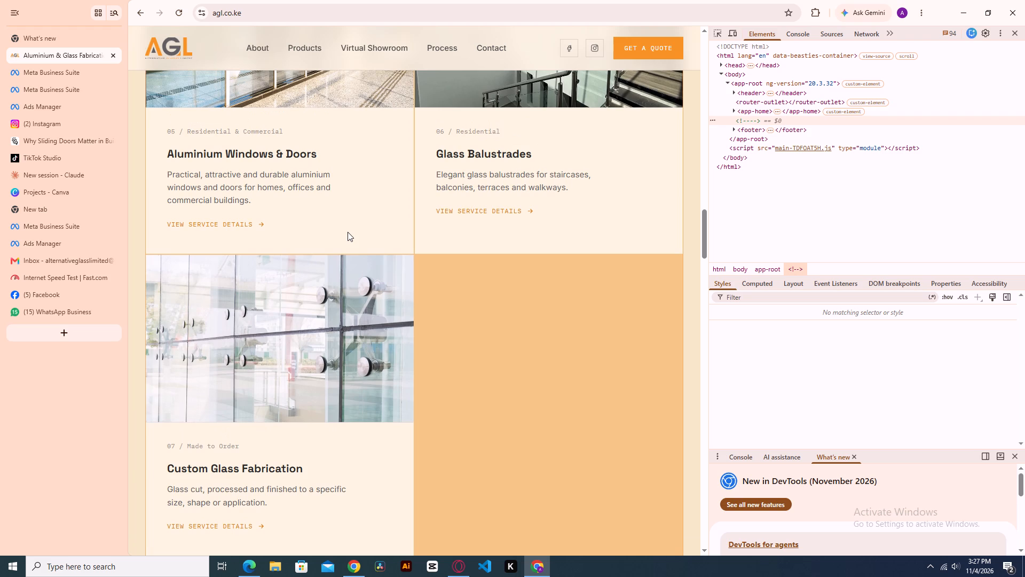
scroll(348, 232, up, 7)
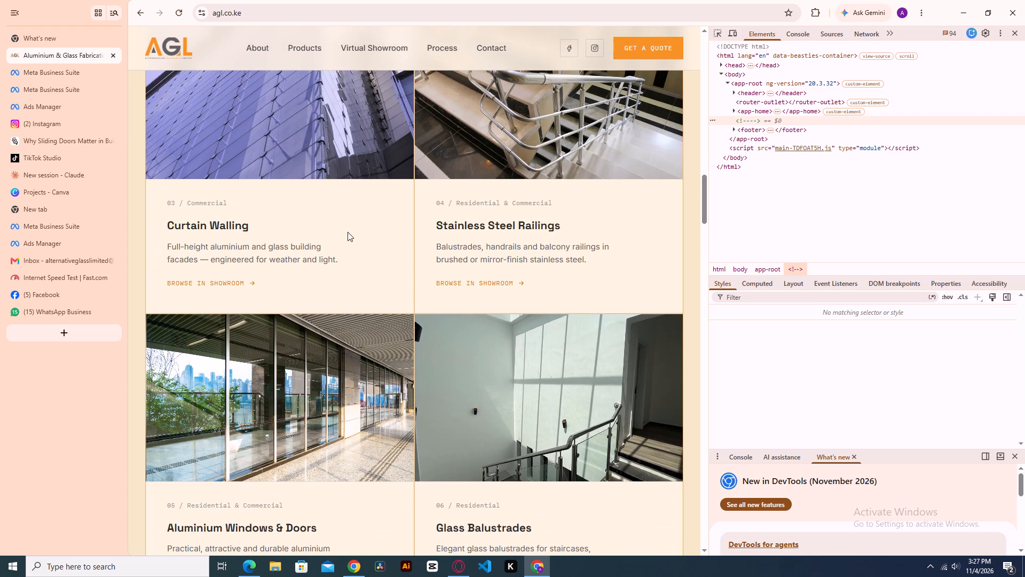
scroll(348, 232, up, 17)
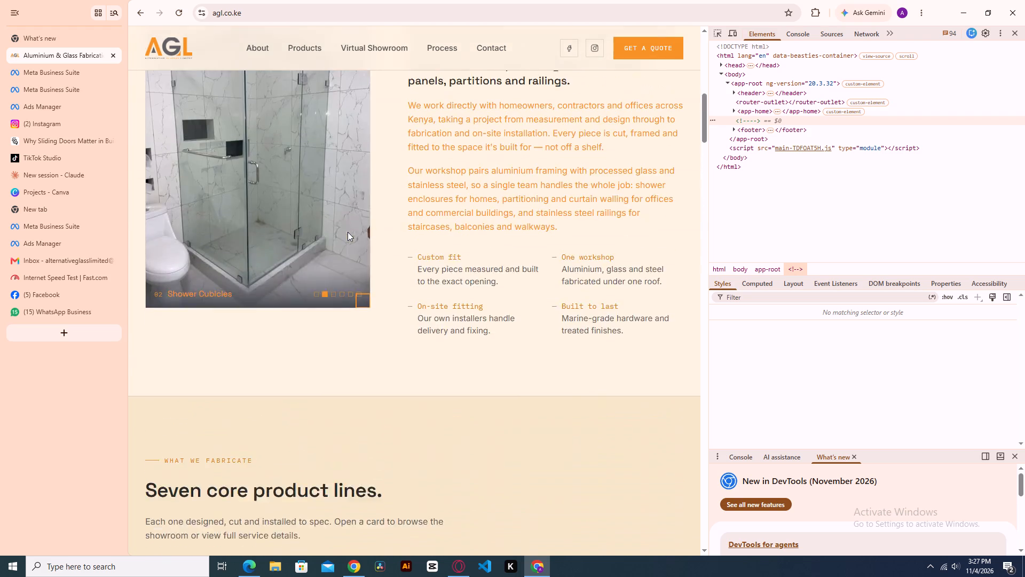
scroll(348, 232, up, 8)
Launch the K application.
double_click(511, 573)
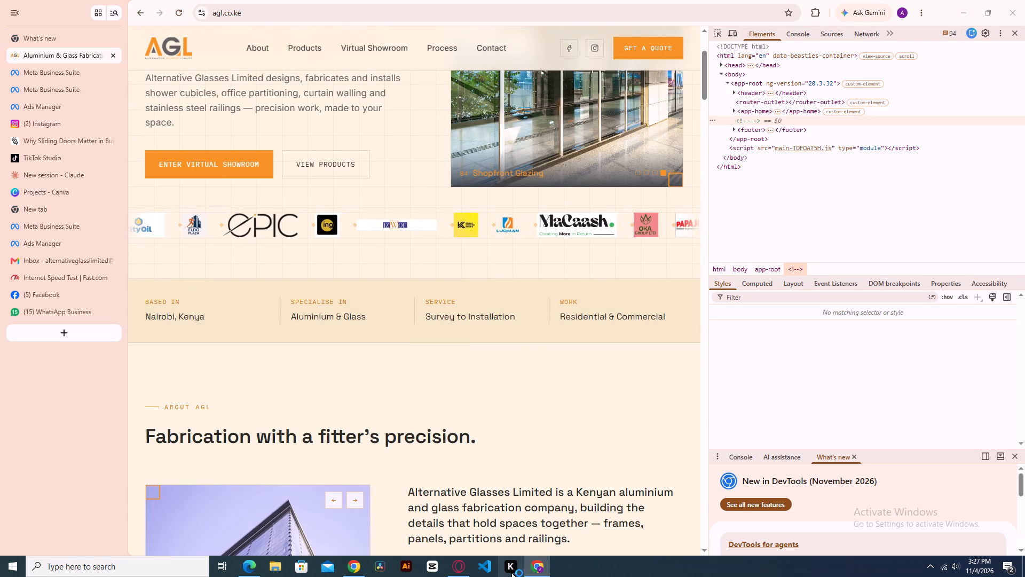
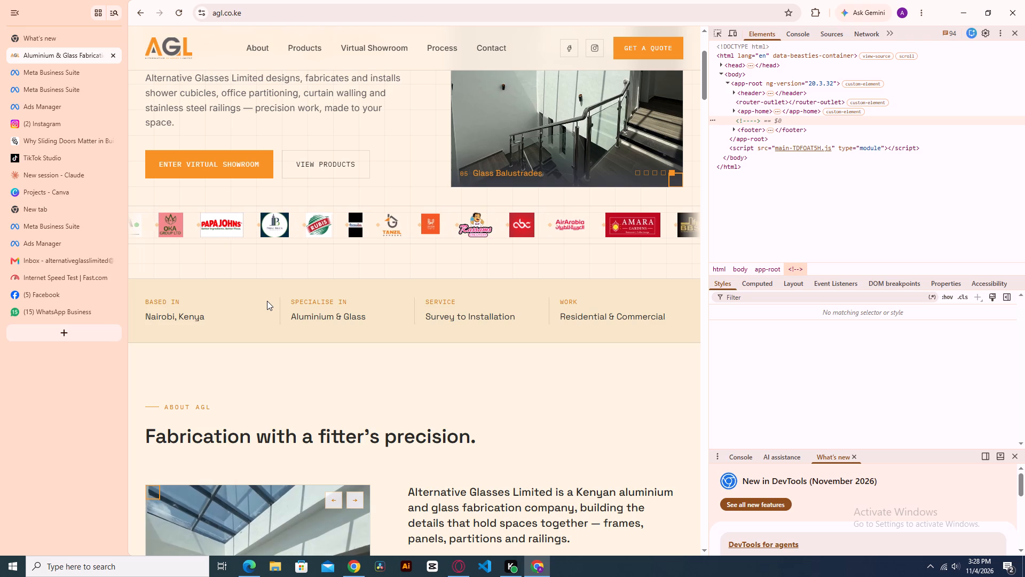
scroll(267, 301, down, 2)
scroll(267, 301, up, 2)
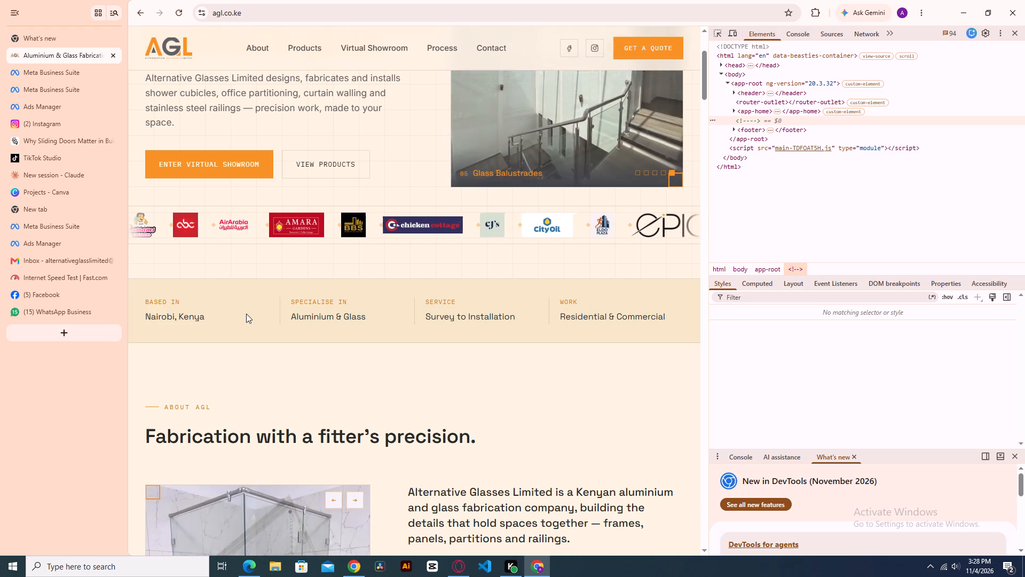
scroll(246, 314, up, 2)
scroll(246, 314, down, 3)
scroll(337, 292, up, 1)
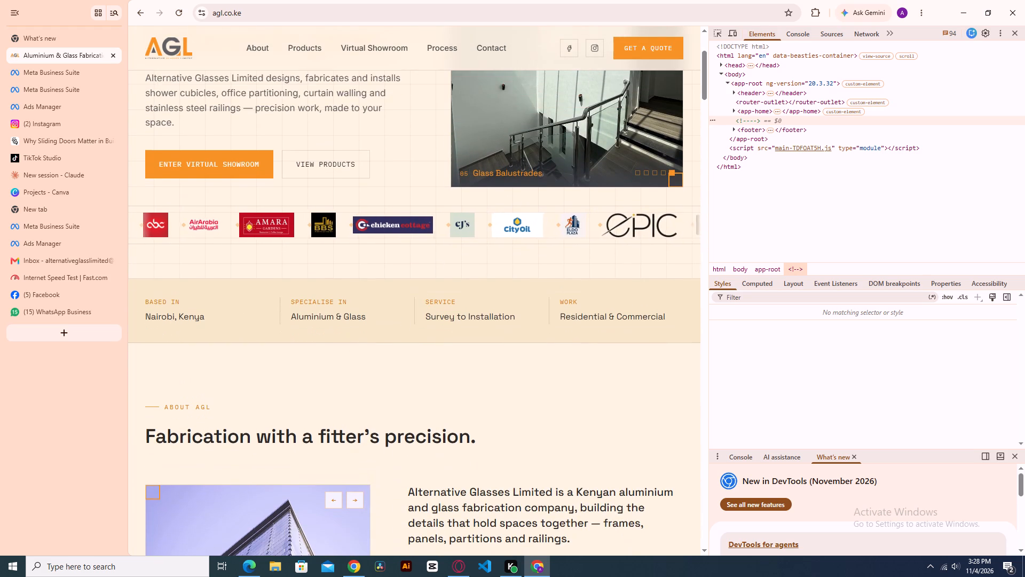
Turn on the mobile preview and examine the home page from the hero and client logo carousel to the About section.
click(732, 35)
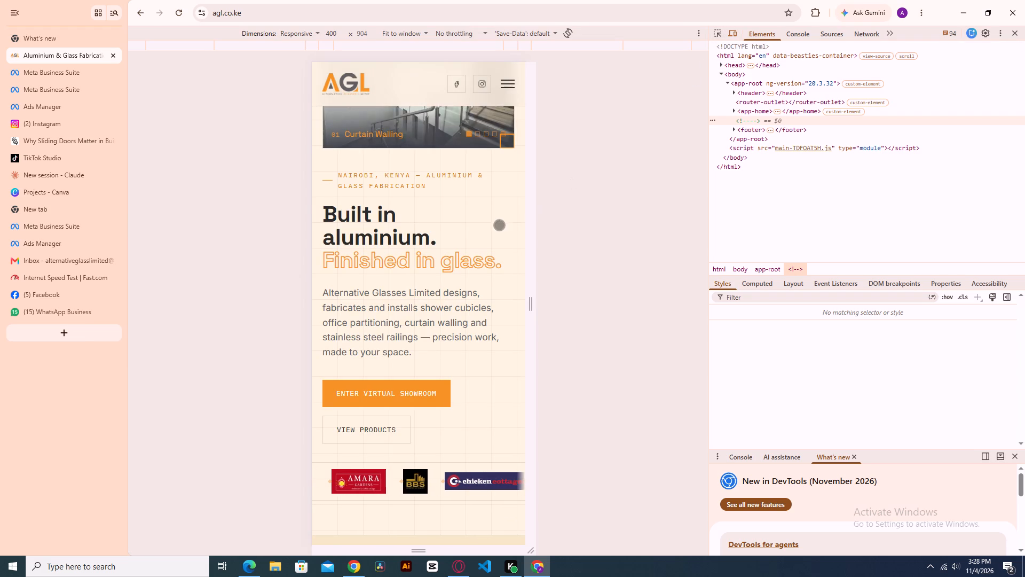
scroll(394, 391, down, 3)
scroll(394, 391, up, 1)
scroll(394, 386, down, 1)
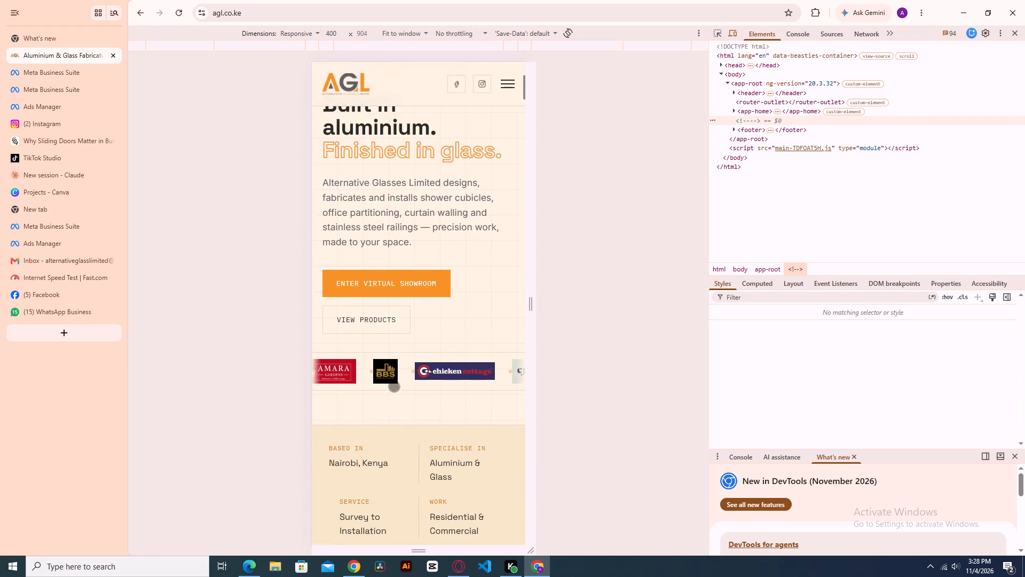
scroll(394, 386, up, 1)
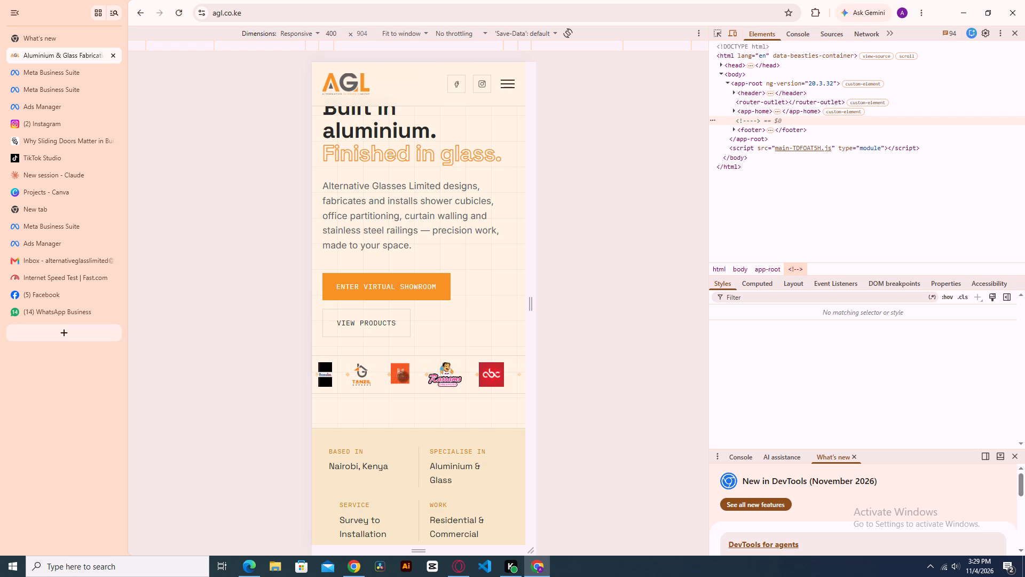
scroll(403, 377, down, 2)
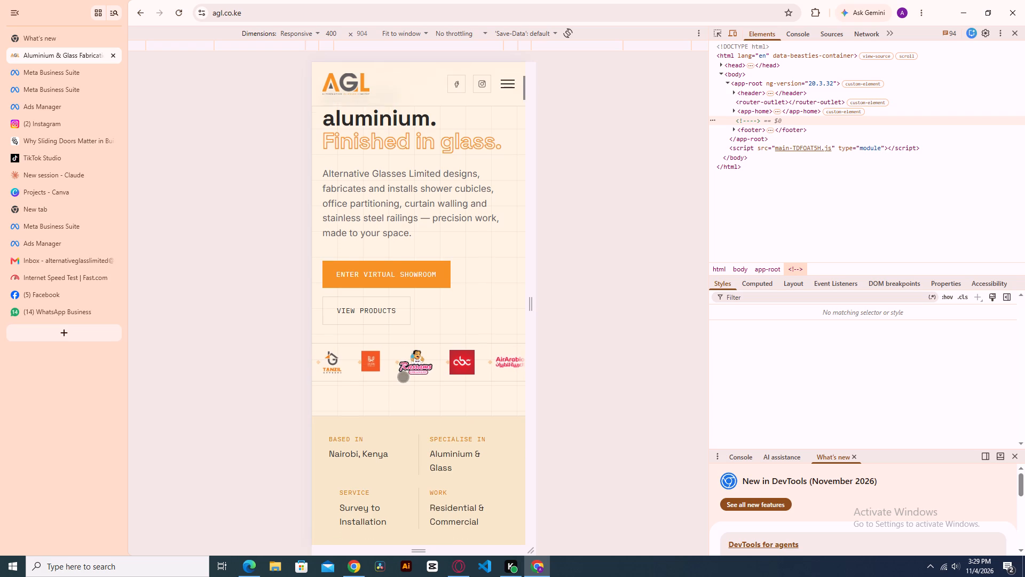
scroll(403, 377, down, 6)
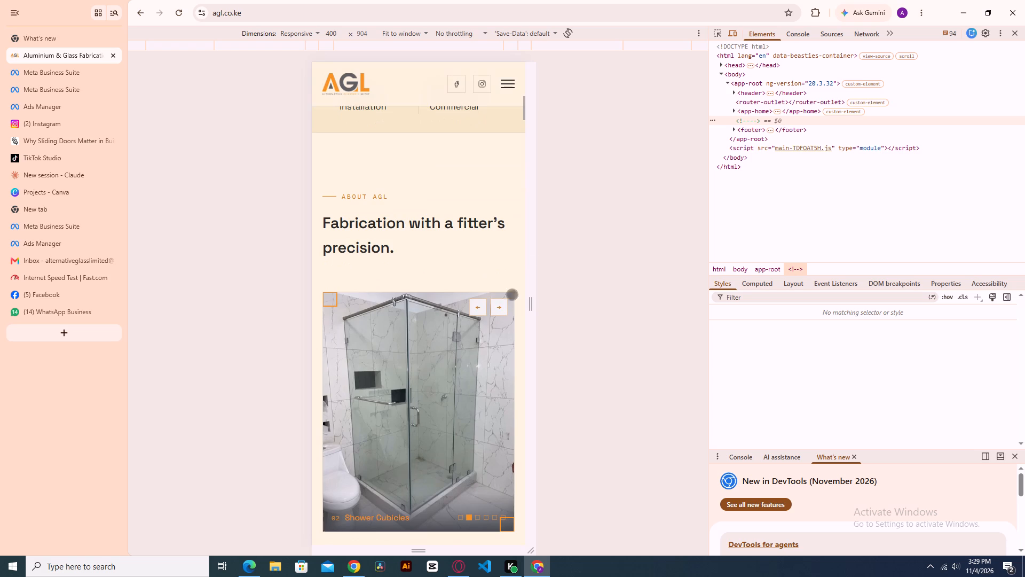
Compare the About section in desktop and mobile layout, ending at desktop width on the home page hero.
click(736, 34)
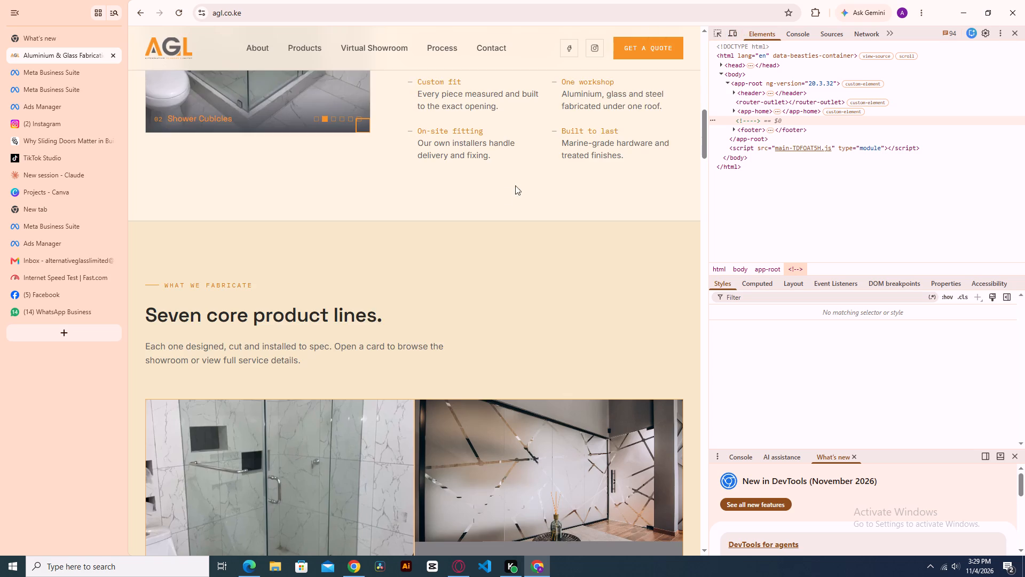
scroll(487, 207, down, 3)
scroll(472, 230, up, 9)
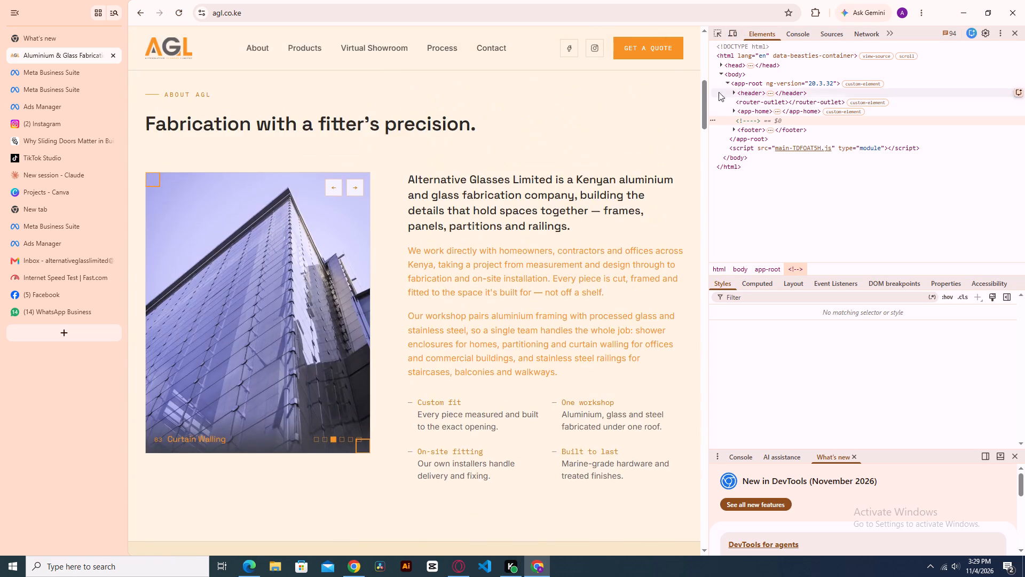
click(733, 37)
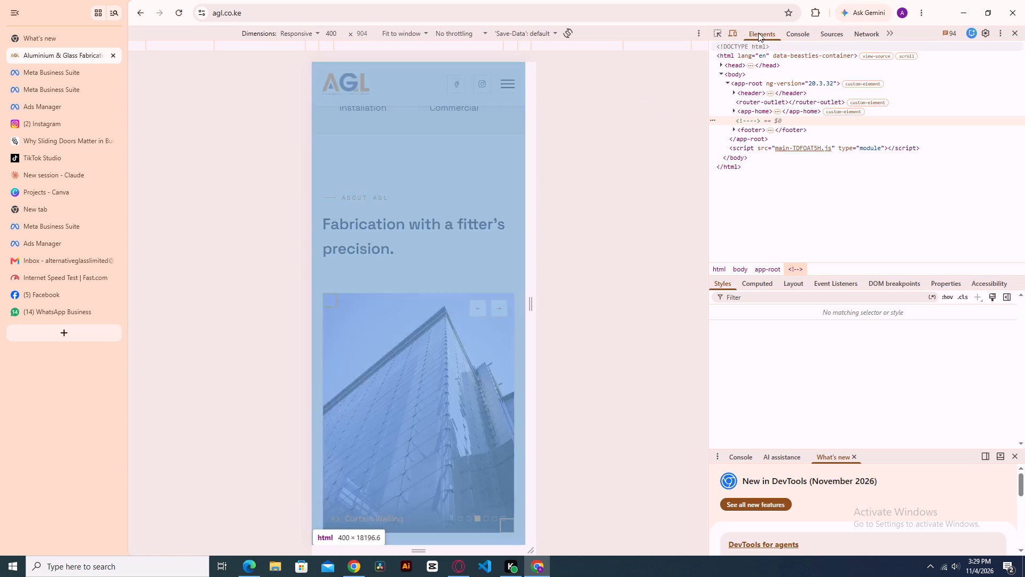
click(732, 35)
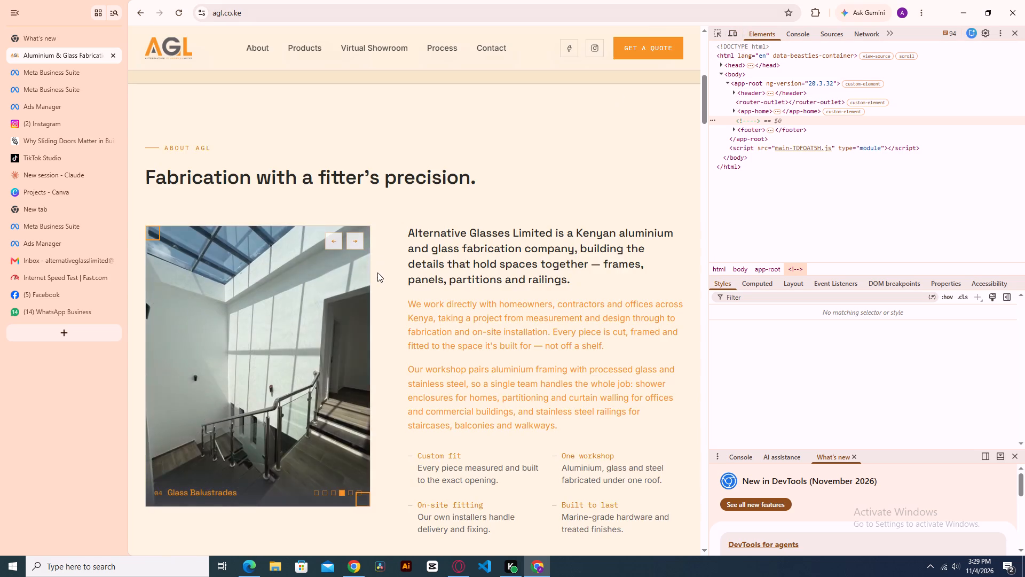
scroll(377, 272, down, 2)
scroll(377, 276, up, 18)
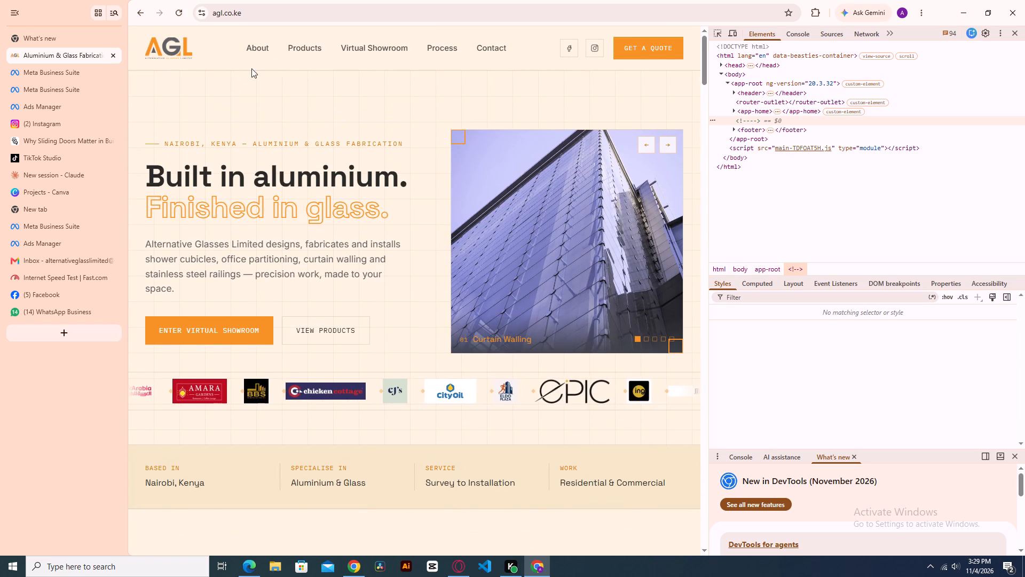
View the Products page, filter the virtual showroom catalogue by Shower Cubicles, and turn the mobile preview back on.
click(292, 50)
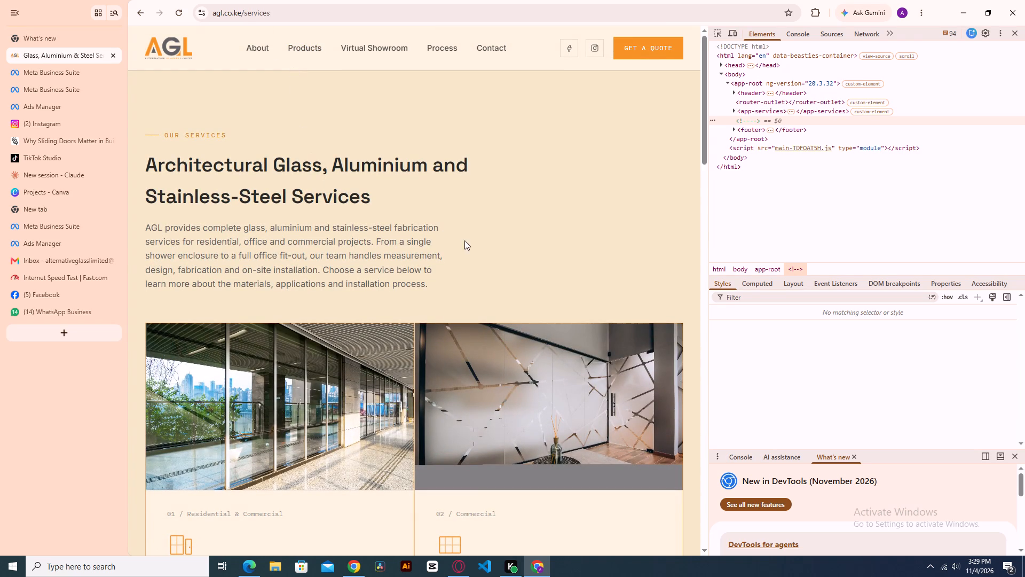
click(376, 47)
scroll(354, 186, down, 1)
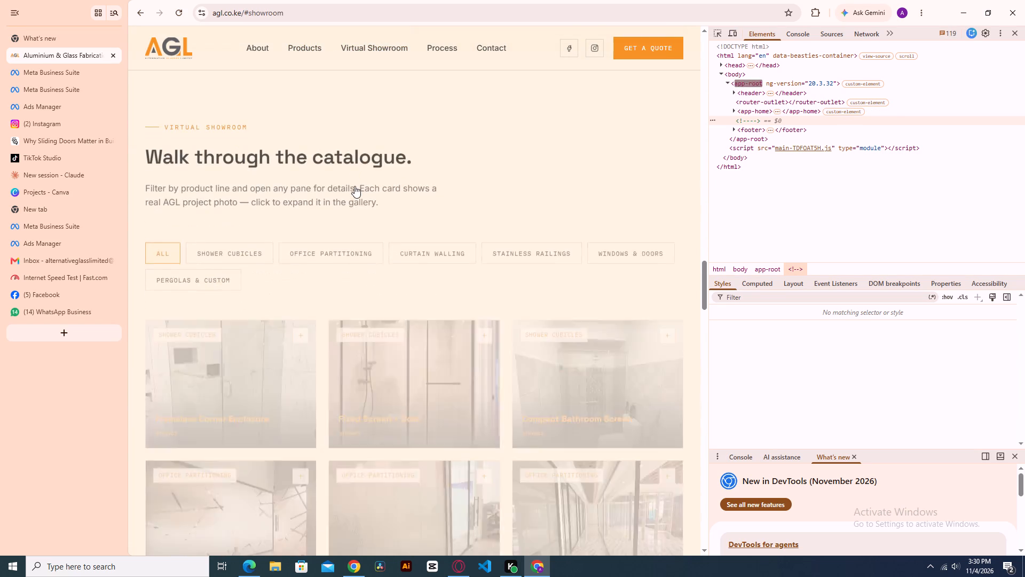
click(225, 219)
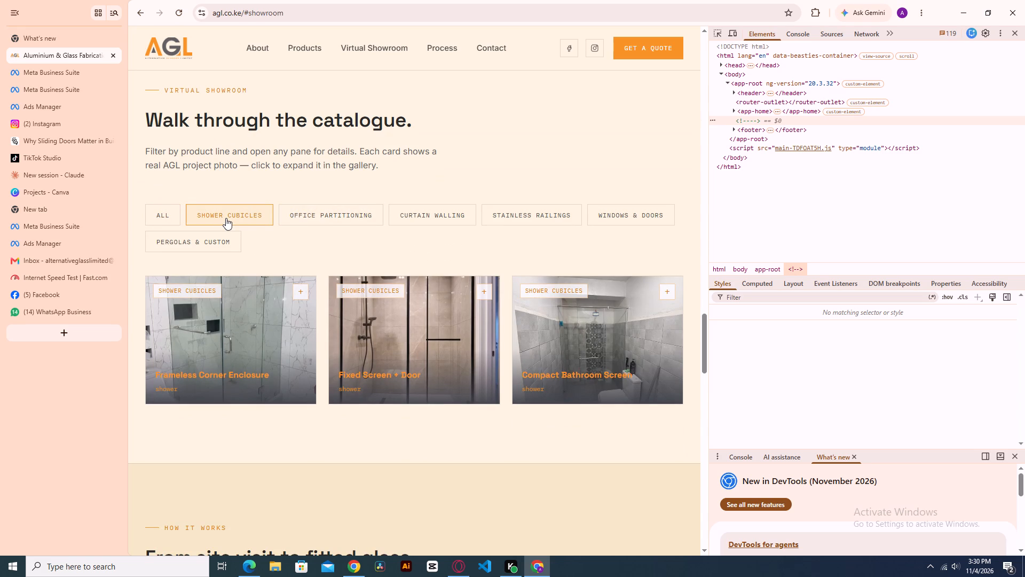
scroll(244, 245, down, 4)
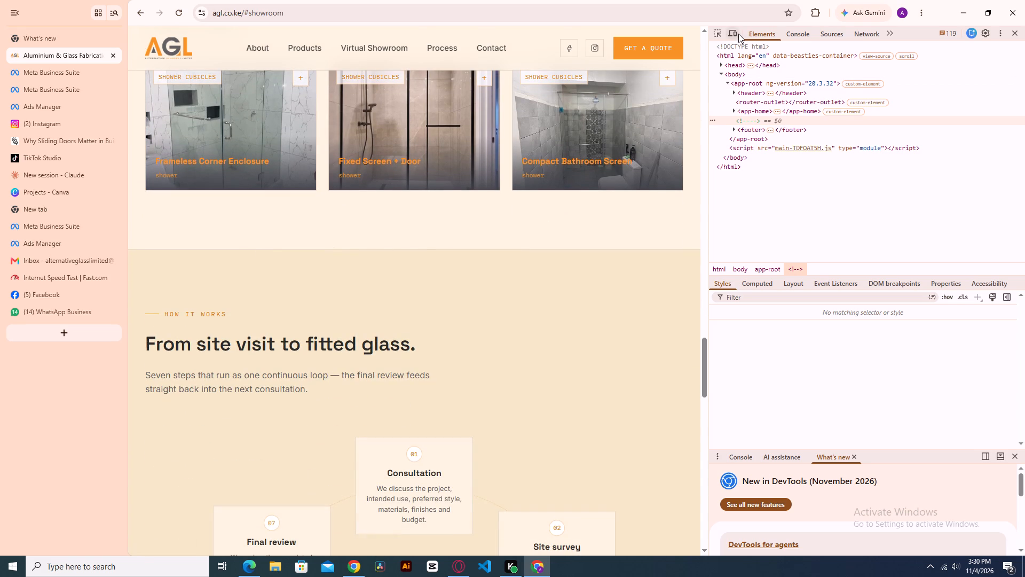
click(738, 34)
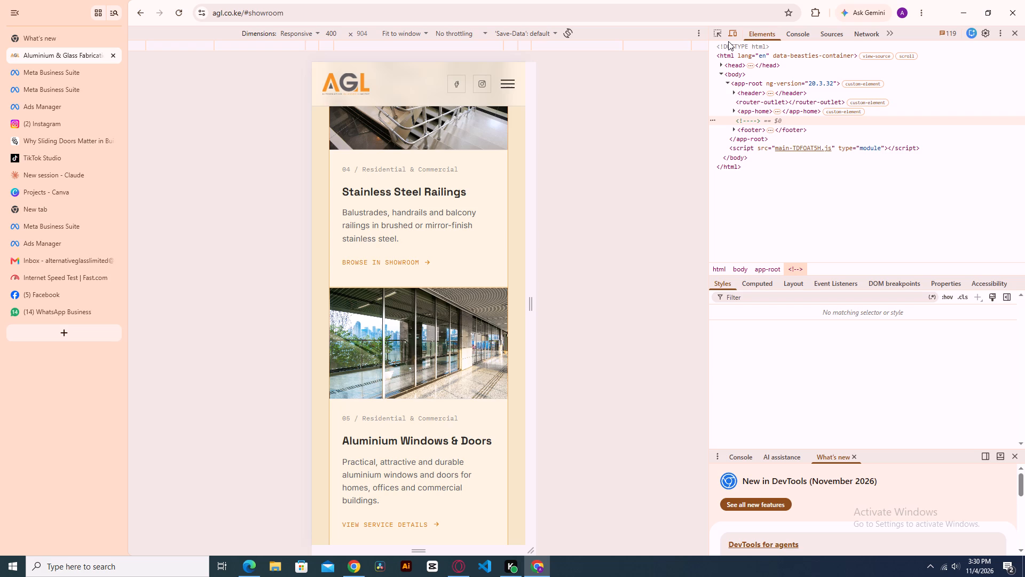
Switch to the Sliding doors and windows document in Edge and add the closing parenthesis after "bullet proof" on the glass services line.
click(246, 576)
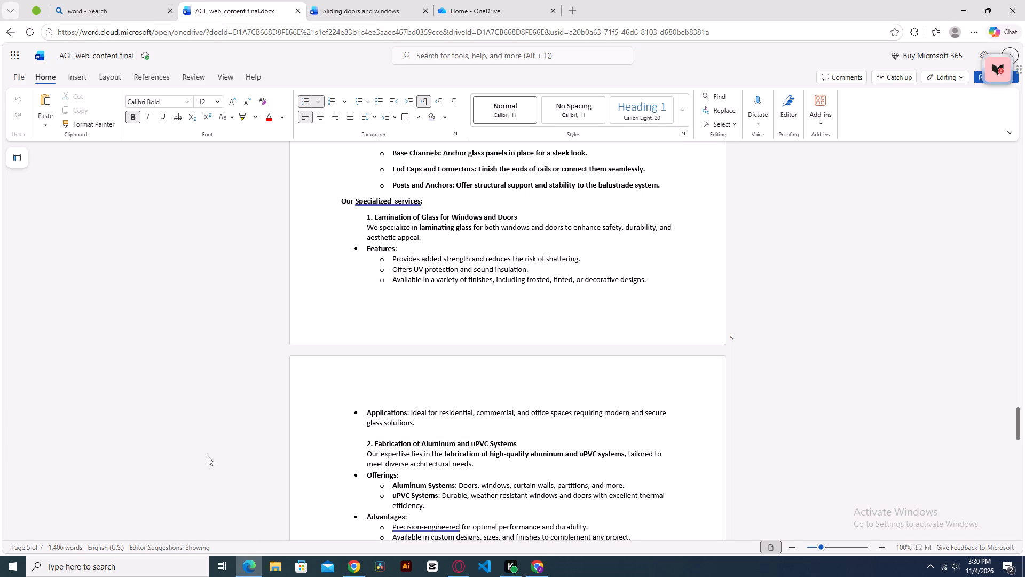
scroll(376, 308, down, 4)
click(347, 0)
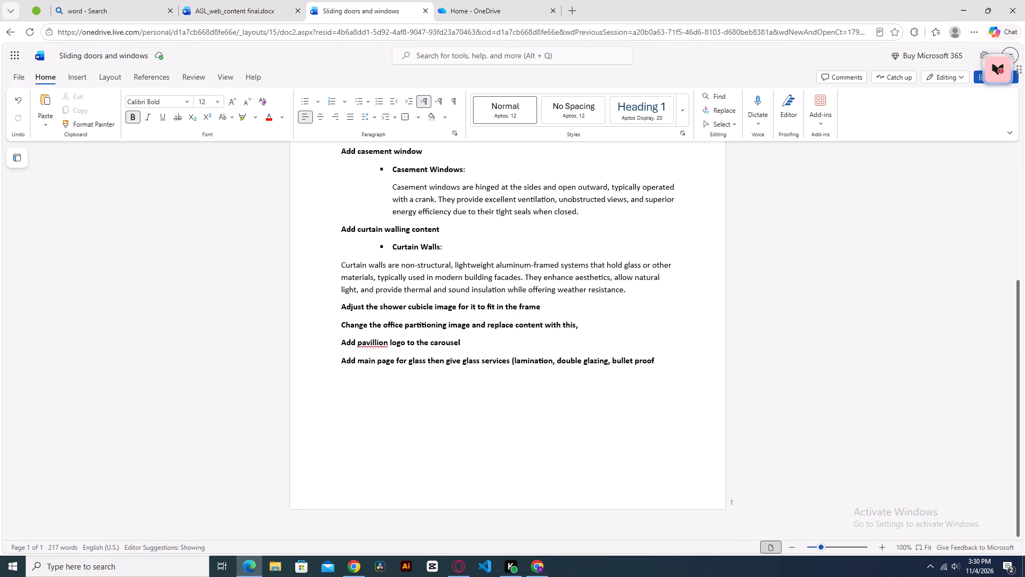
key(shift+parenright)
Add a new instruction line below the glass services entry reading "Increase the size of the logo".
key(Return)
text(inctreas)
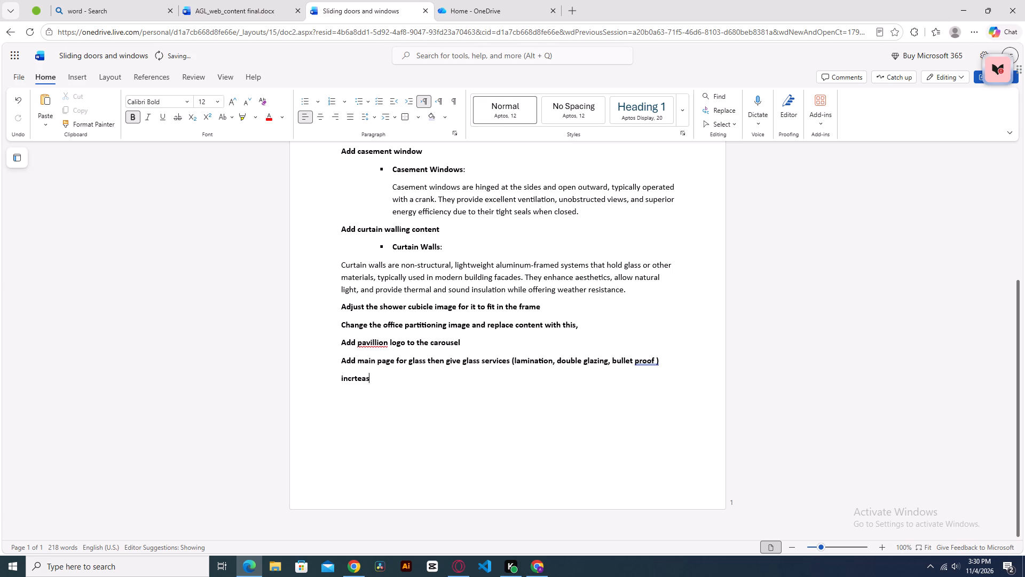
key(s)
text(e)
key(space)
click(369, 384)
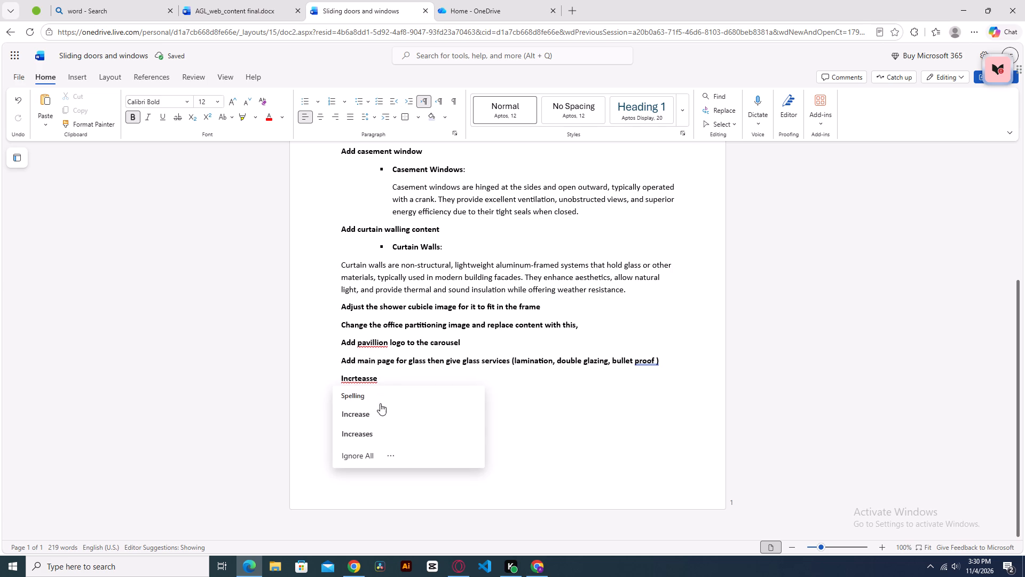
click(378, 417)
click(403, 378)
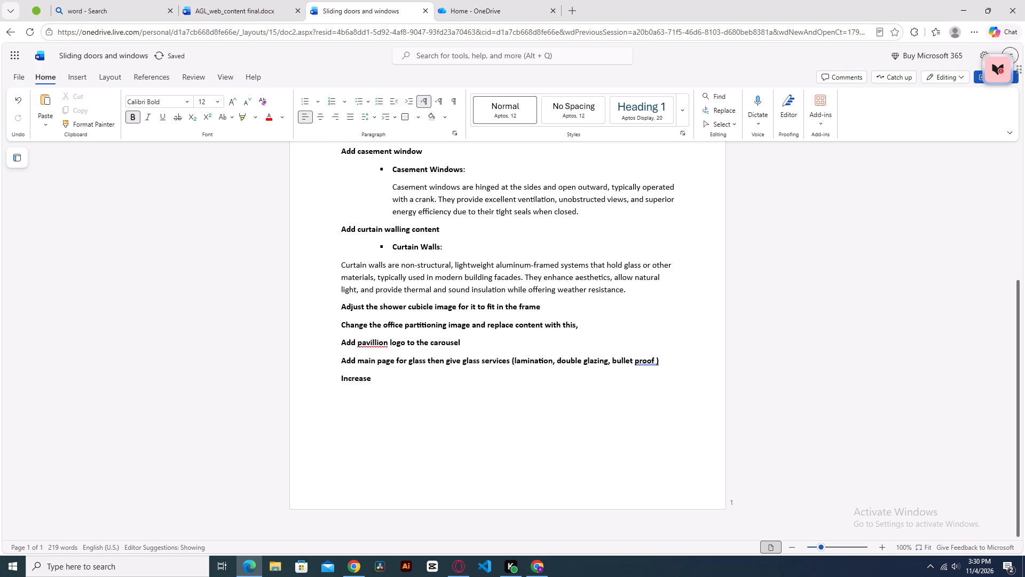
text(the)
key(space)
text(six)
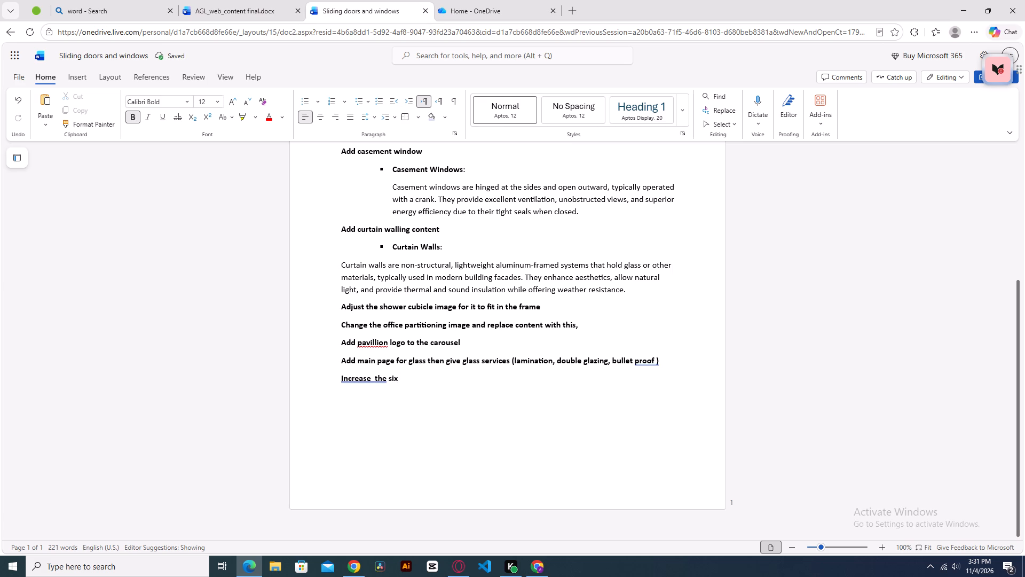
key(BackSpace)
text(zw)
key(BackSpace)
text(e of the lo)
key(g)
key(o)
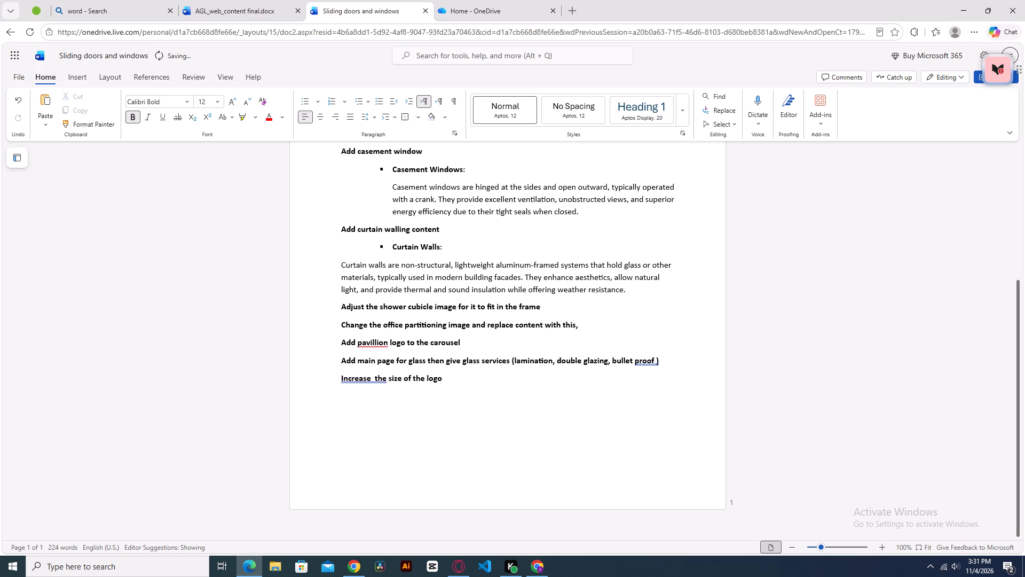